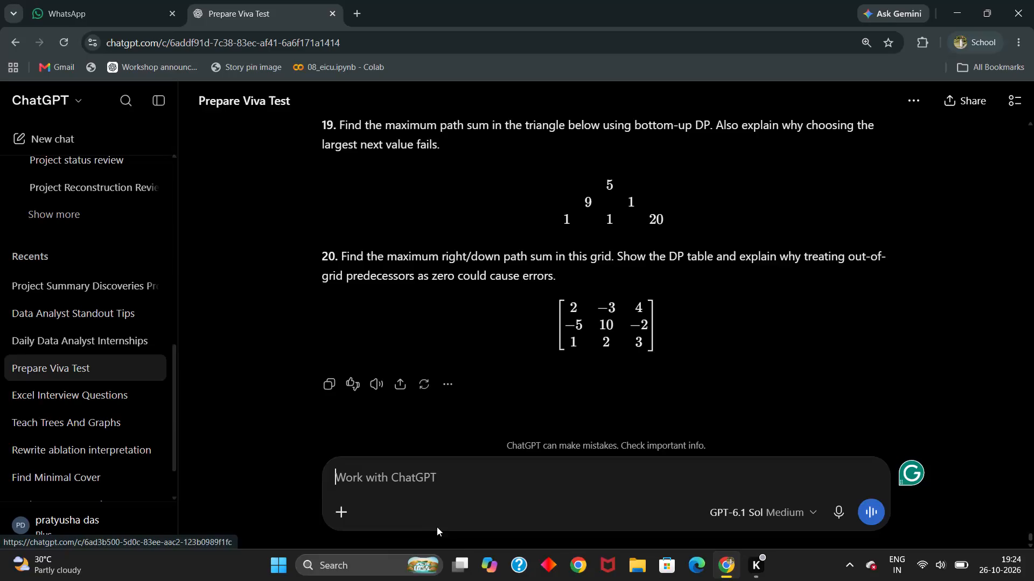
# Open a new Chrome window with the Pratyusha profile that has the teal P avatar.
pyautogui.click(585, 578)
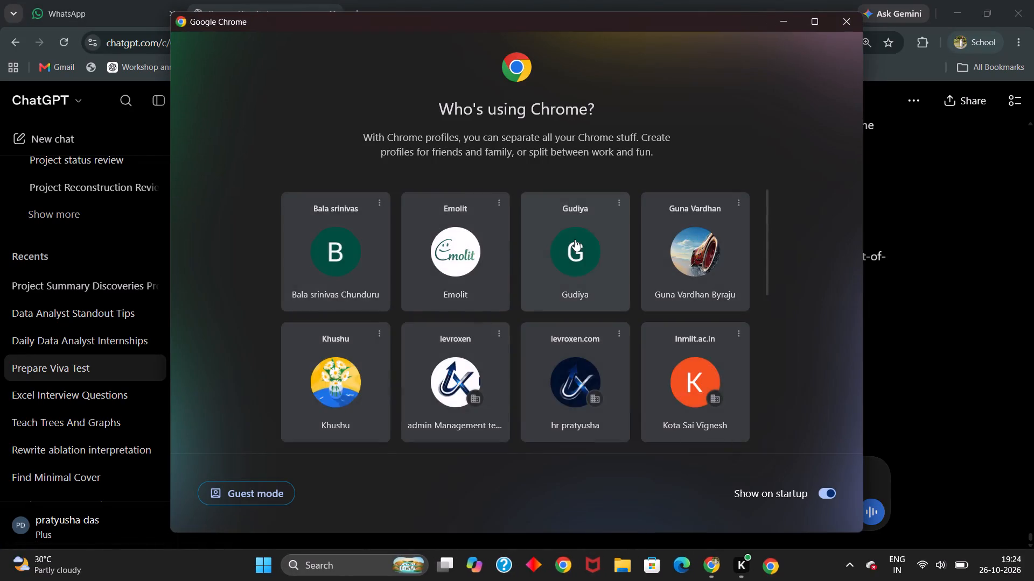
pyautogui.scroll(-2, 575, 239)
pyautogui.scroll(2, 586, 288)
pyautogui.scroll(-1, 586, 288)
pyautogui.click(589, 441)
pyautogui.click(590, 417)
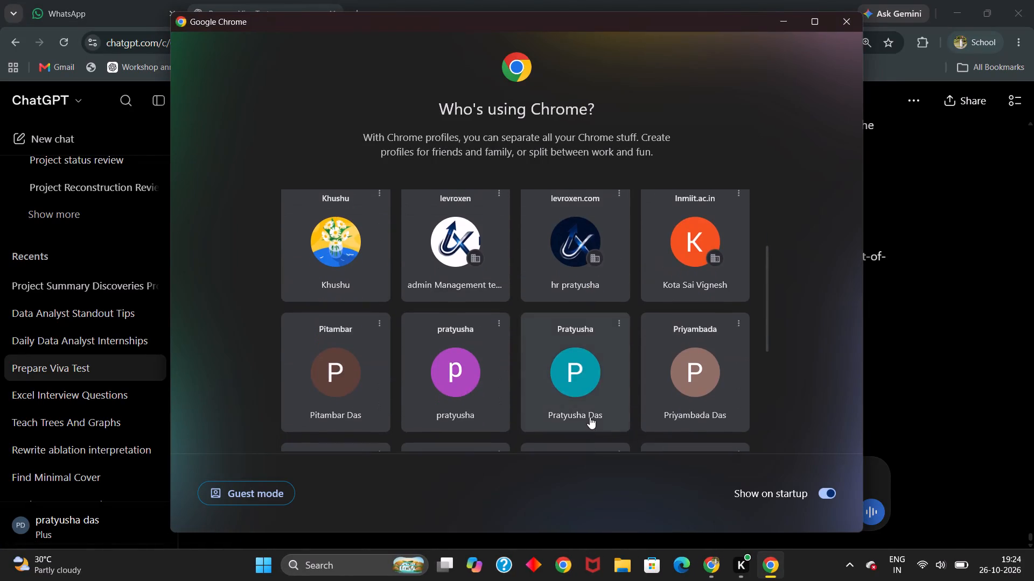
# Search Google for "gm" in the new profile's window.
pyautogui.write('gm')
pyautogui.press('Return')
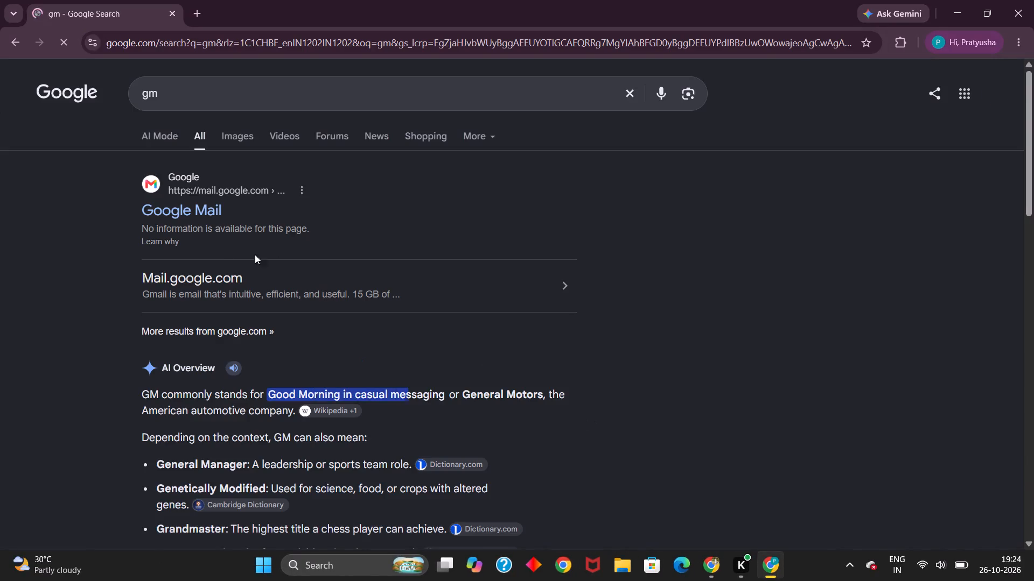
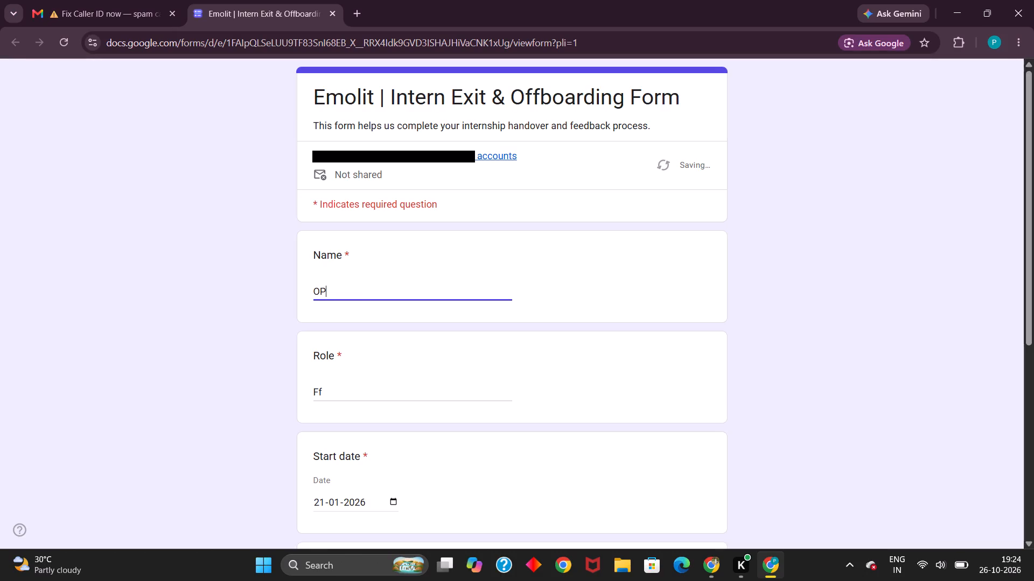
# Replace the text in the form's Name field with the intern's full name.
pyautogui.press('BackSpace')
pyautogui.press('BackSpace')
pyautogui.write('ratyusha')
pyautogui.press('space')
# Set the Role answer to "Social Media and Marketing".
pyautogui.click(331, 381)
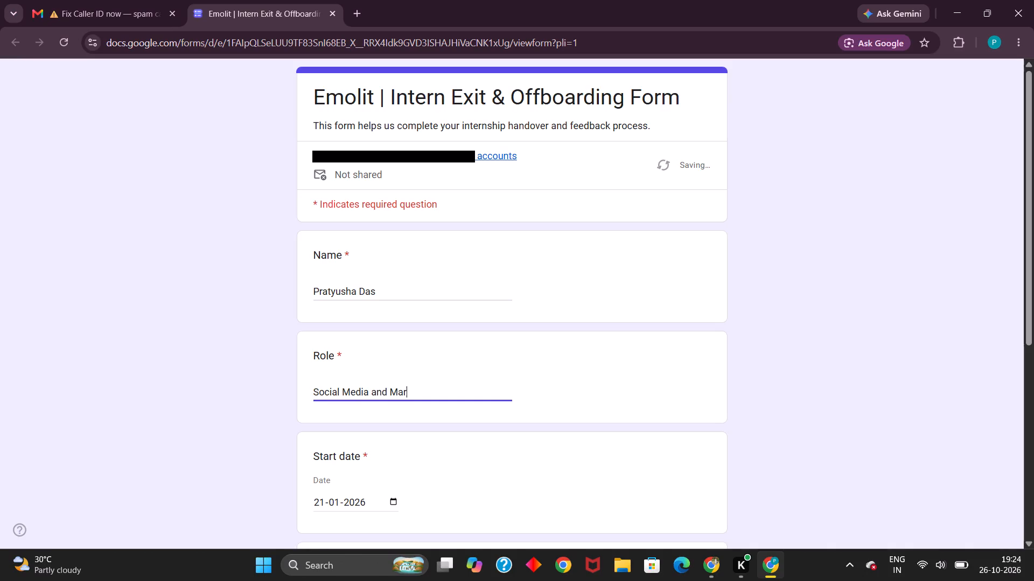
pyautogui.press('BackSpace')
pyautogui.press('BackSpace')
pyautogui.write('ing')
pyautogui.press('space')
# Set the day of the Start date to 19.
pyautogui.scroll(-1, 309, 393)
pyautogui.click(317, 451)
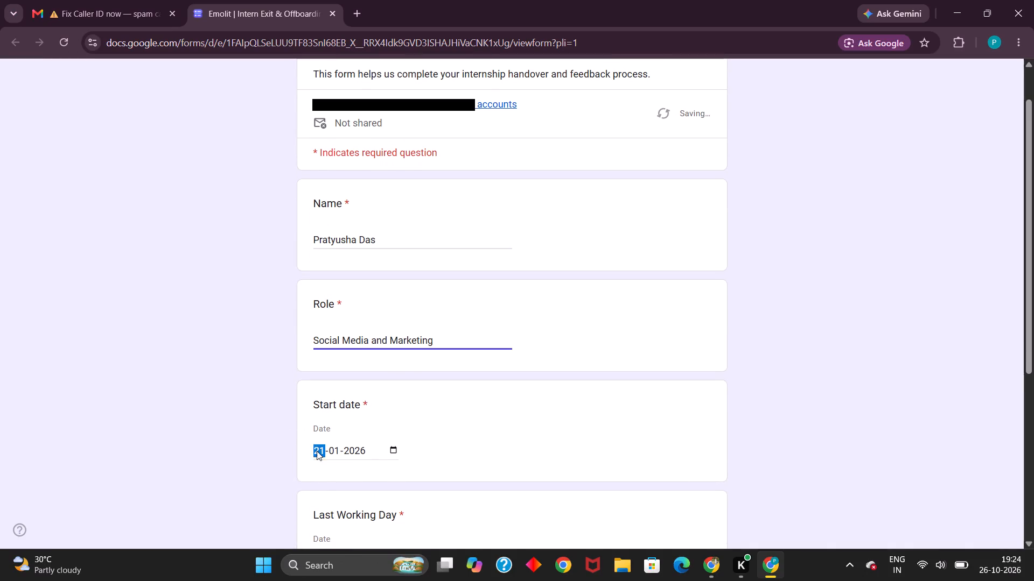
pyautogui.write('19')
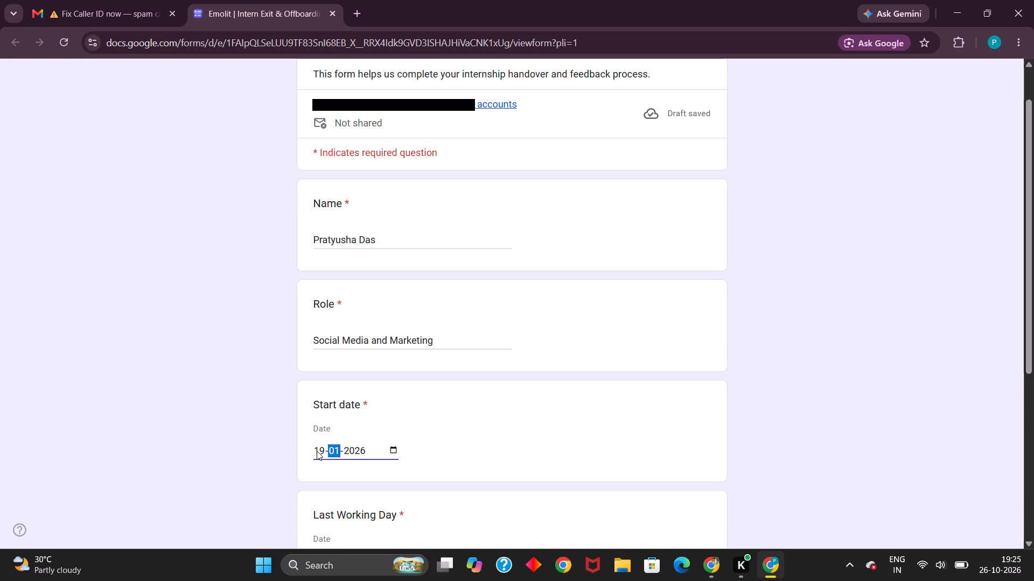
# Switch to the other browser window, open LinkedIn and examine the Emolit internship completion certificate posted on a recently searched connection's profile.
pyautogui.click(723, 574)
pyautogui.click(355, 0)
pyautogui.write('lin')
pyautogui.press('Return')
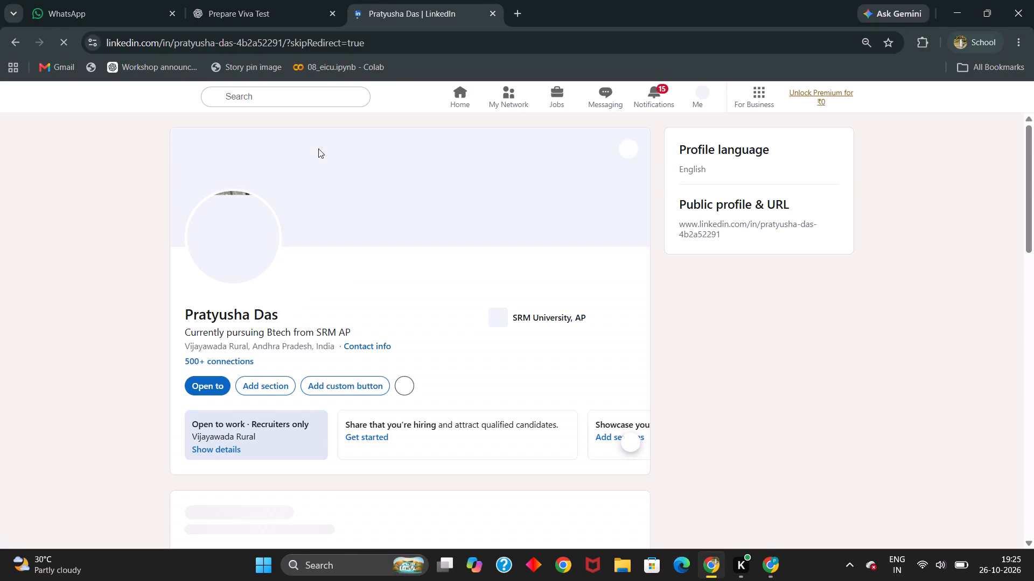
pyautogui.click(288, 52)
pyautogui.click(39, 143)
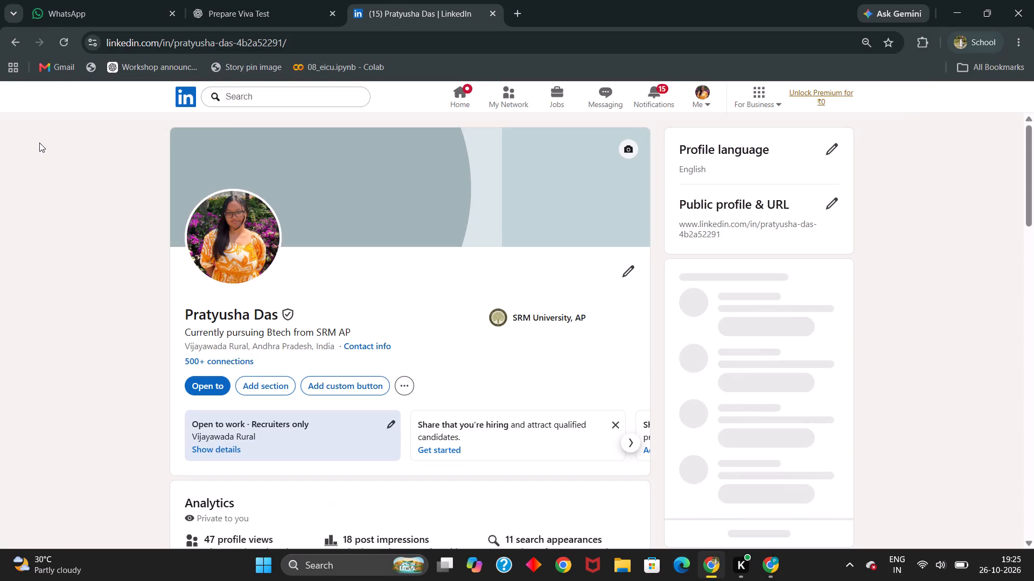
pyautogui.click(256, 91)
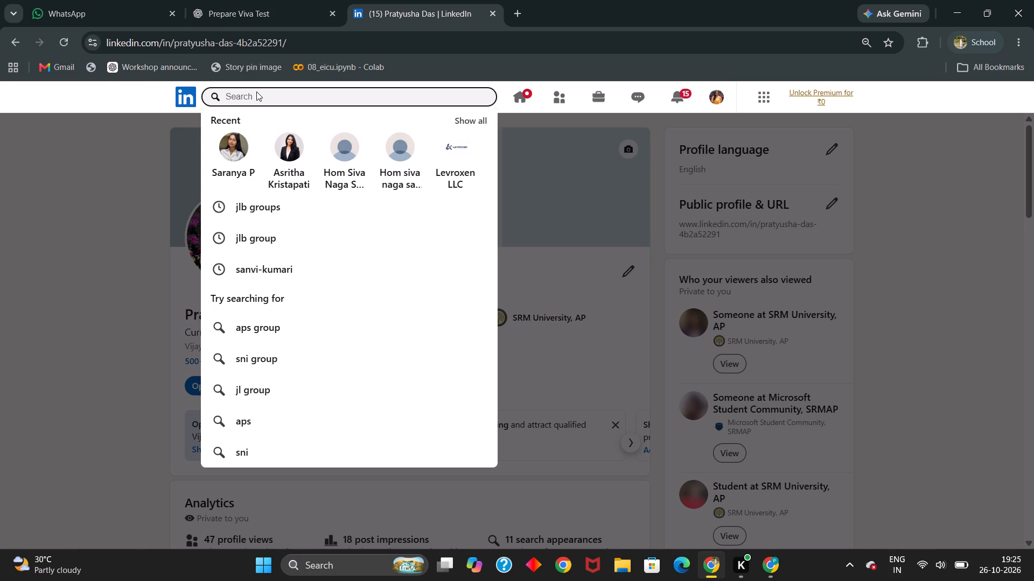
pyautogui.click(240, 137)
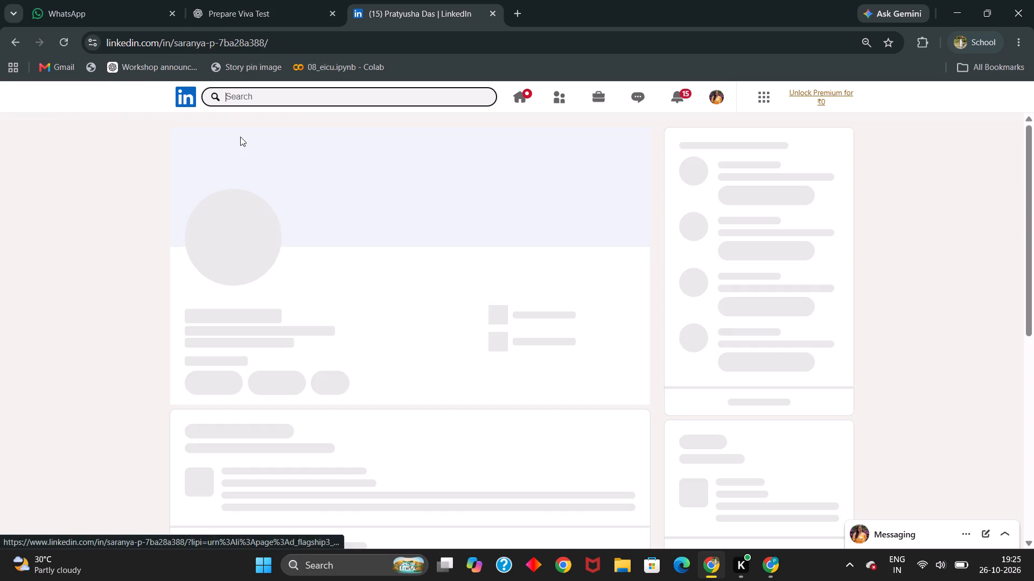
pyautogui.scroll(-2, 377, 356)
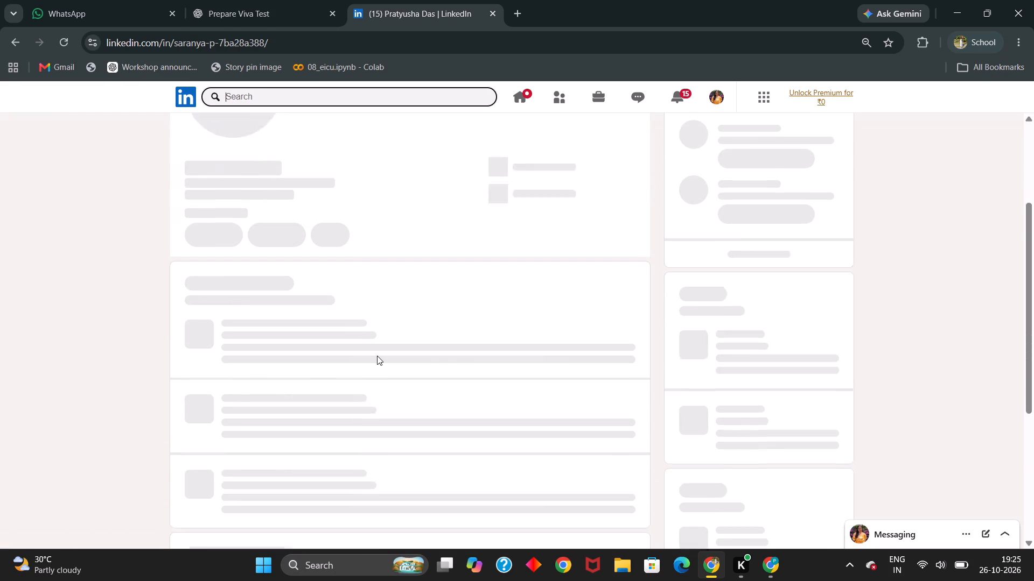
pyautogui.scroll(-2, 377, 356)
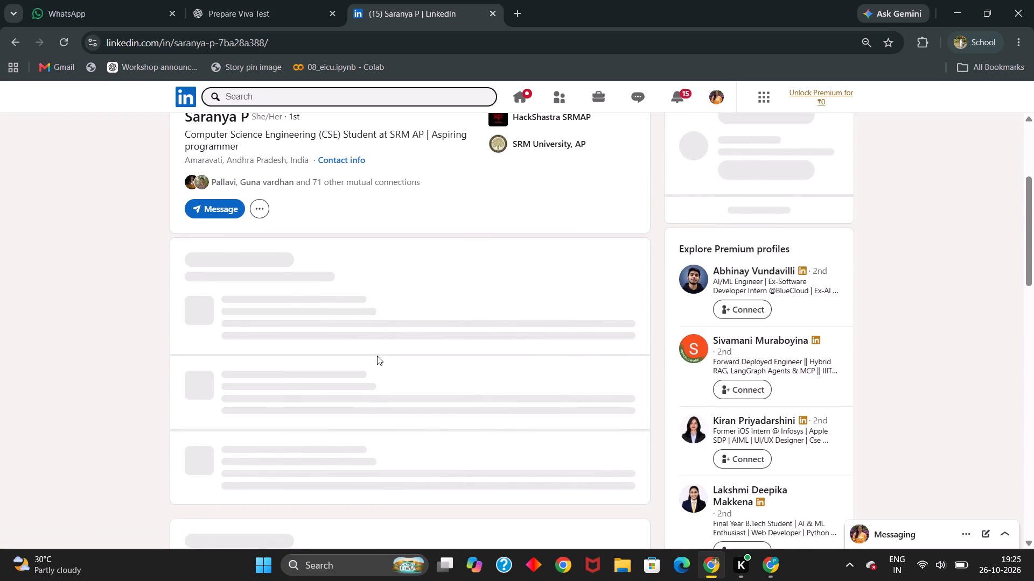
pyautogui.scroll(-2, 377, 356)
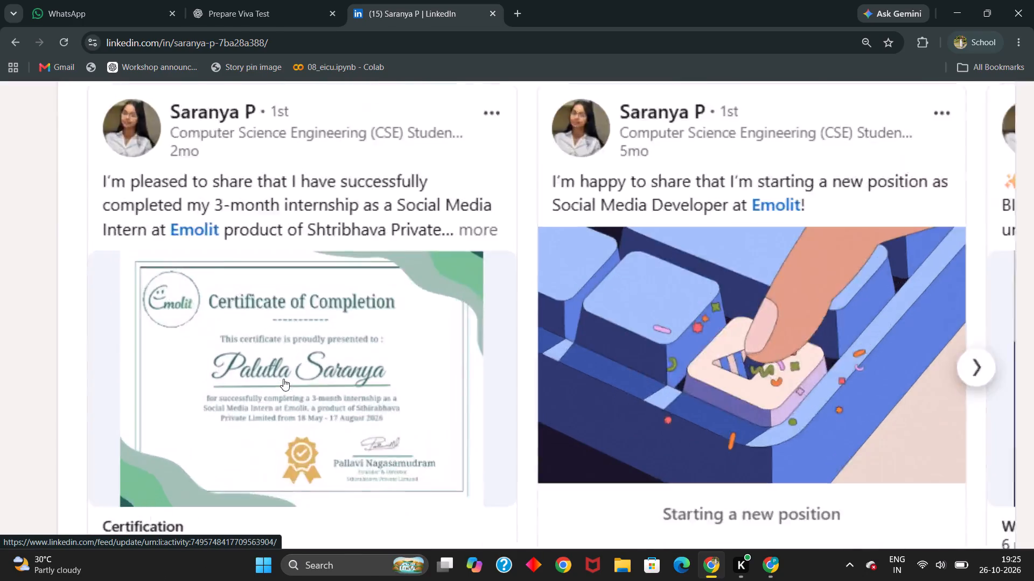
pyautogui.hscroll(1, 341, 378)
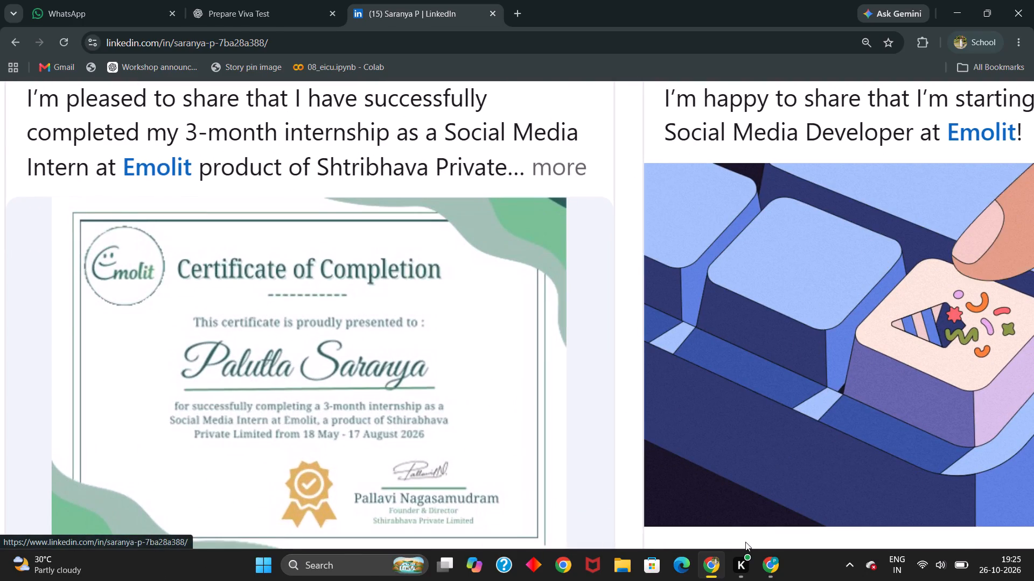
# Return to the Emolit exit form, set the day of the Start date to 18 and enter 0 for the month.
pyautogui.click(775, 575)
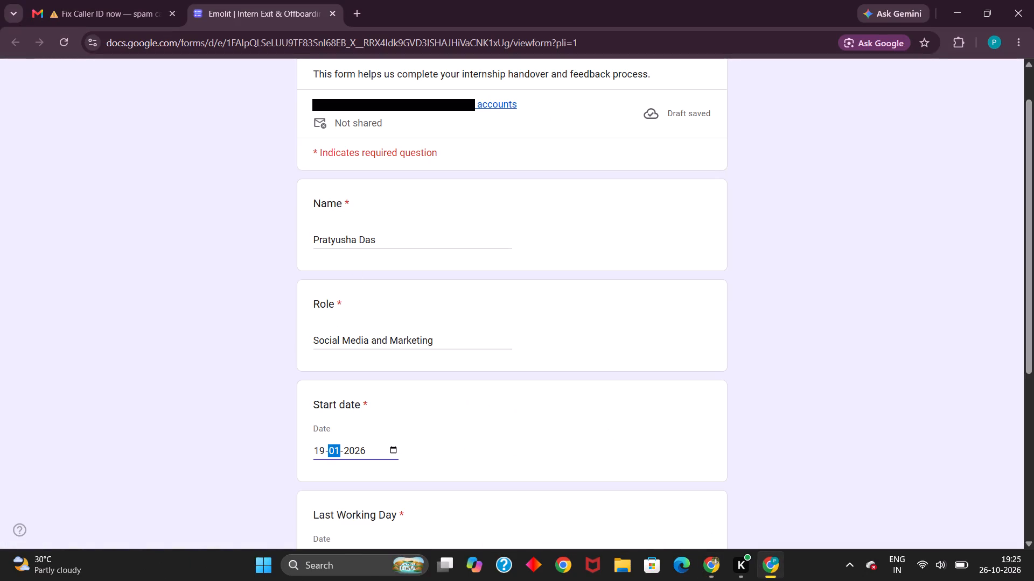
pyautogui.press('Left')
pyautogui.write('18')
pyautogui.press('0')
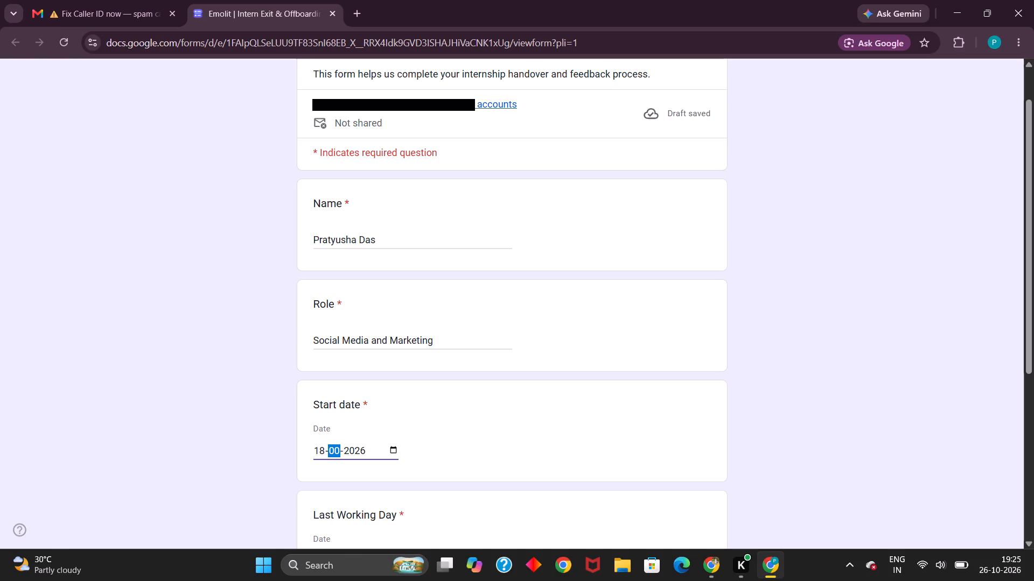
# Switch back to the connection's LinkedIn profile and check the internship dates on the Emolit completion certificate.
pyautogui.hotkey('alt', 'Tab')
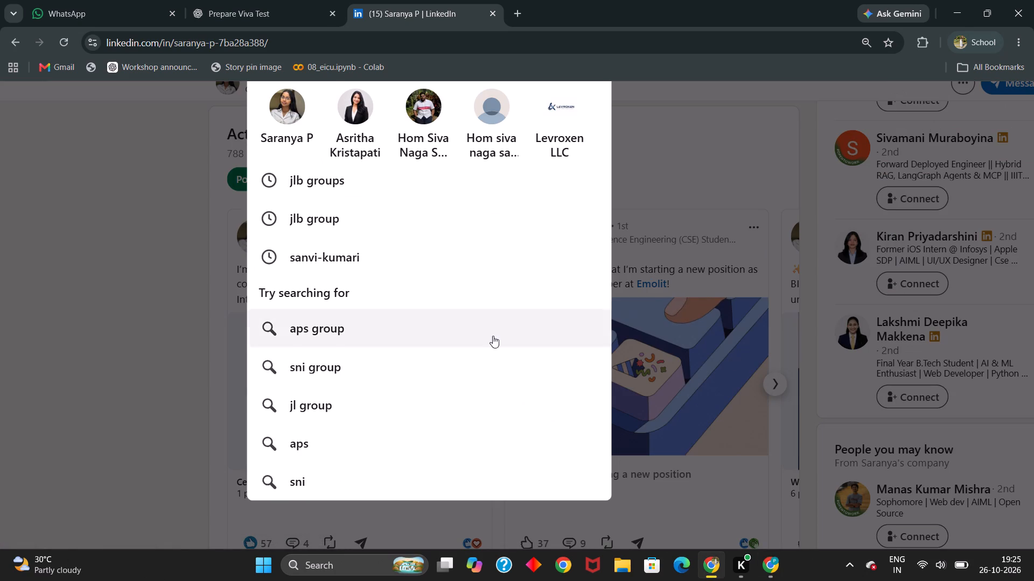
pyautogui.click(118, 149)
pyautogui.scroll(-1, 357, 384)
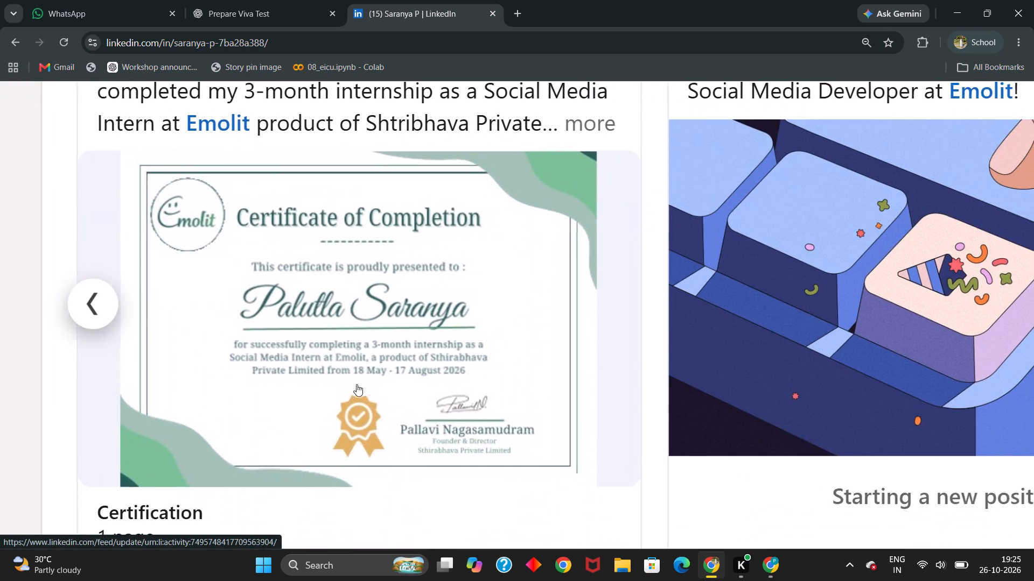
pyautogui.hscroll(2, 357, 384)
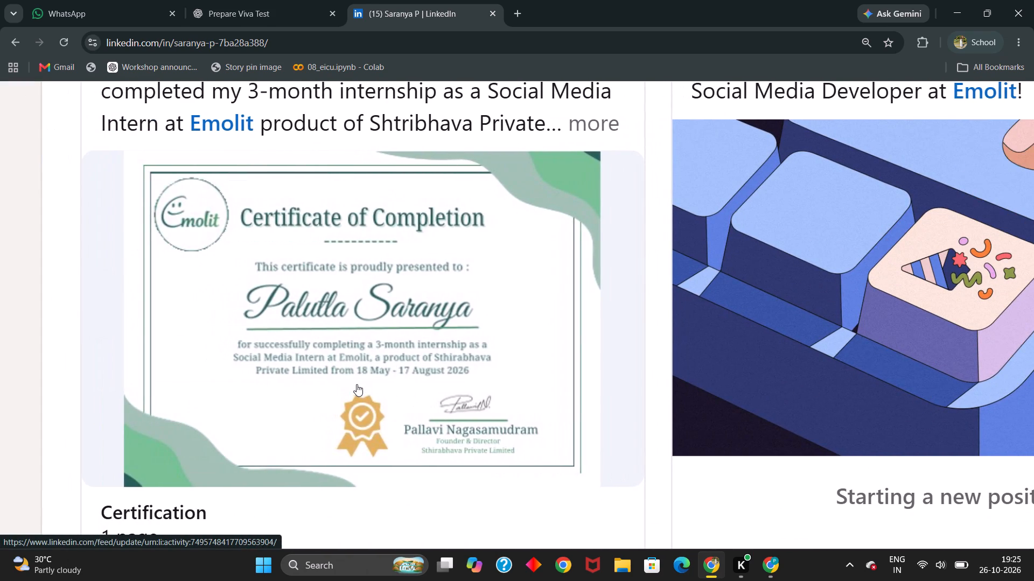
# Return to the Emolit exit form and complete the Start date with month 05 and year 2026.
pyautogui.hotkey('alt', 'Tab')
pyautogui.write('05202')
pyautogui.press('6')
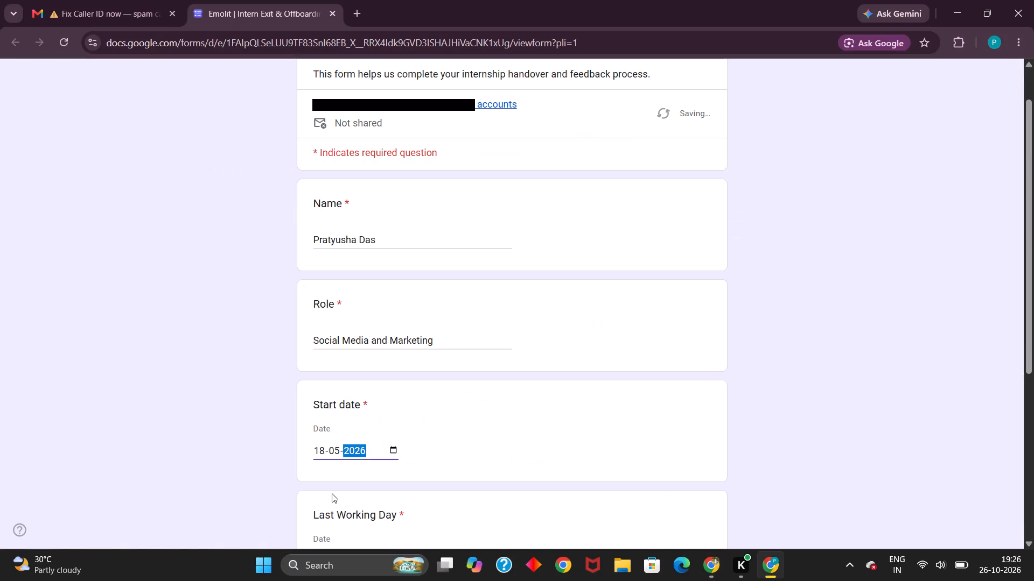
# Open the day of the Last Working Day date for editing.
pyautogui.scroll(-1, 332, 493)
pyautogui.click(319, 438)
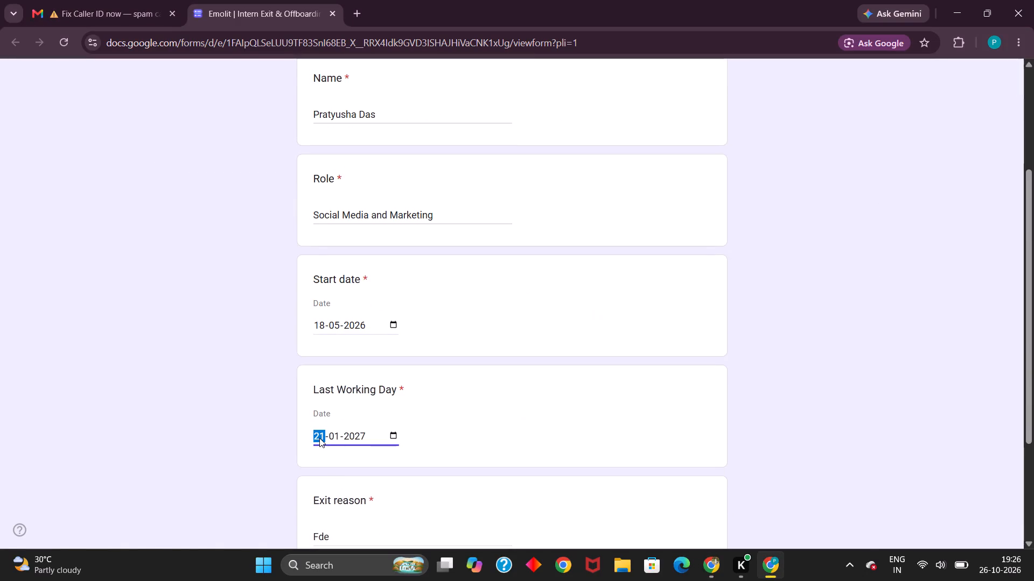
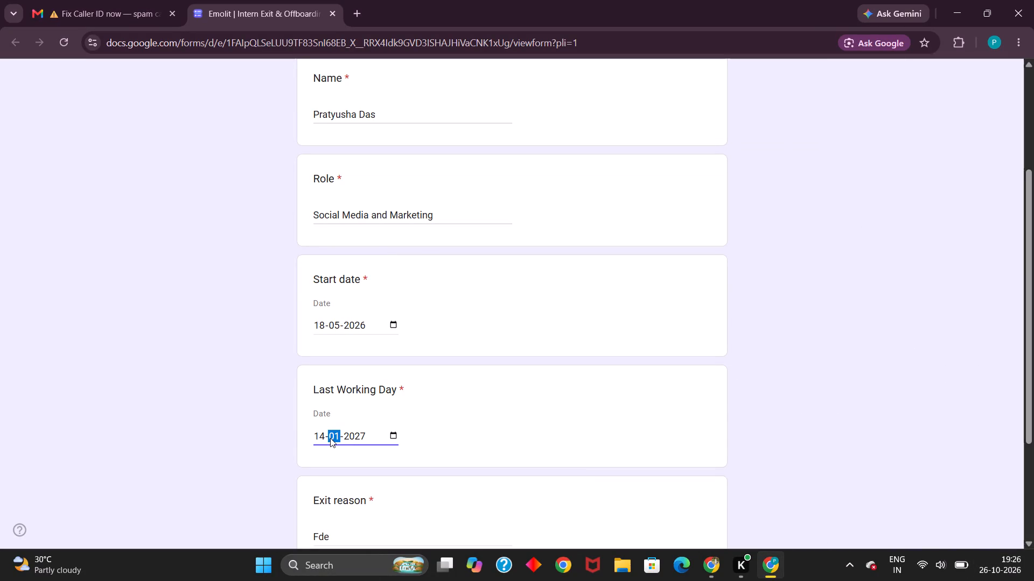
# Set the month of the Last Working Day to 10 and its year to 2026.
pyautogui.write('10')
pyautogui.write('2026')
# Clear the existing answer from the Exit reason field.
pyautogui.scroll(-1, 330, 438)
pyautogui.click(341, 476)
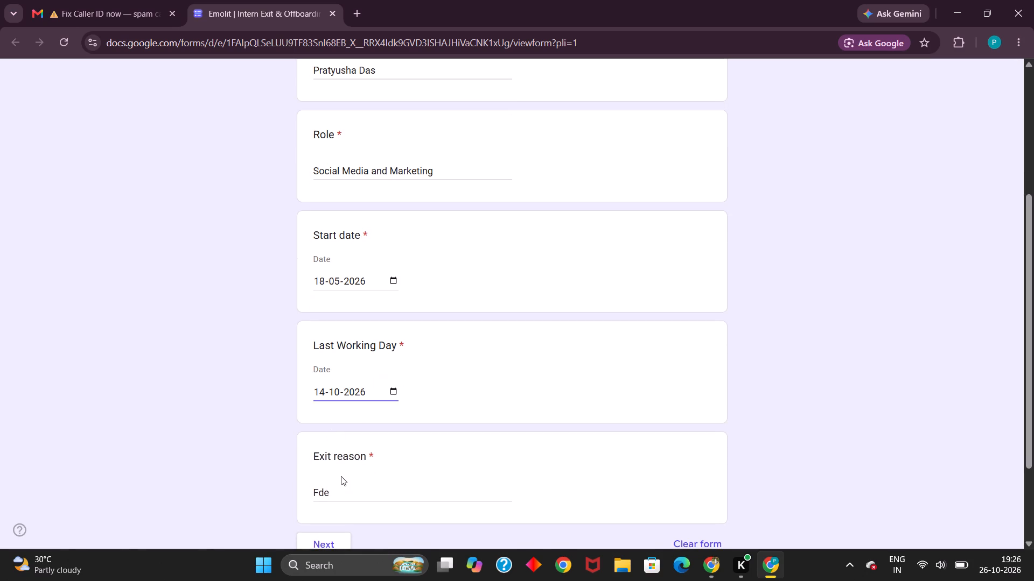
pyautogui.moveTo(334, 499); pyautogui.dragTo(254, 486)
pyautogui.press('BackSpace')
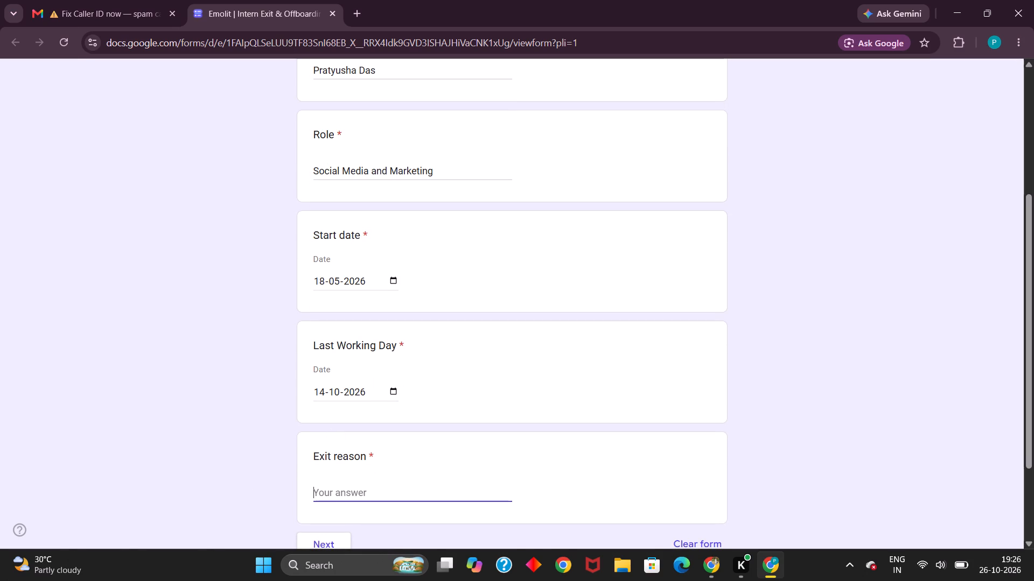
pyautogui.scroll(-1, 254, 486)
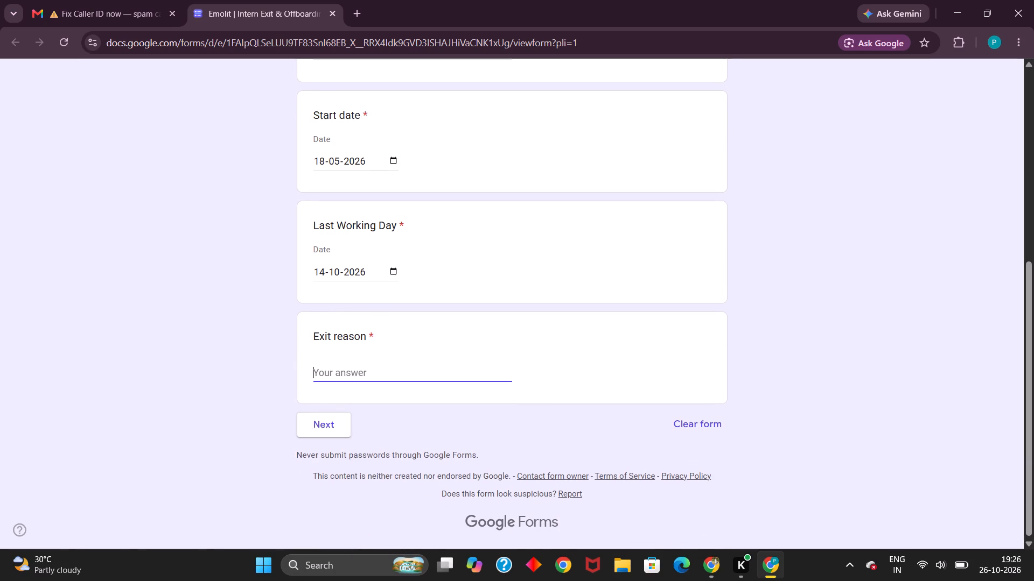
# Enter "Studies, MS examinations ,etc so time not there" as the Exit reason.
pyautogui.click(338, 371)
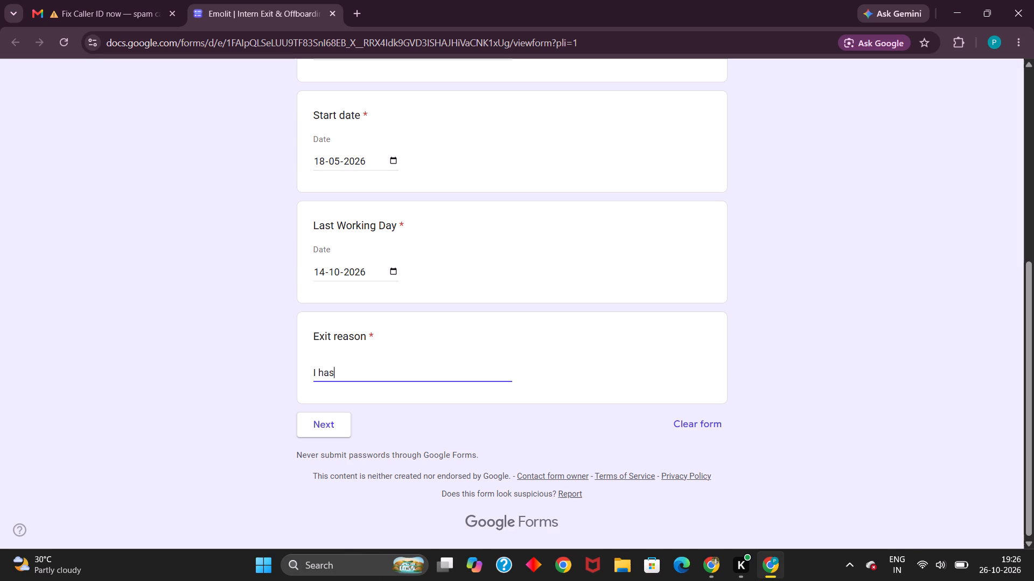
pyautogui.press('BackSpace')
pyautogui.press('BackSpace')
pyautogui.press('BackSpace')
pyautogui.press('BackSpace')
pyautogui.press('BackSpace')
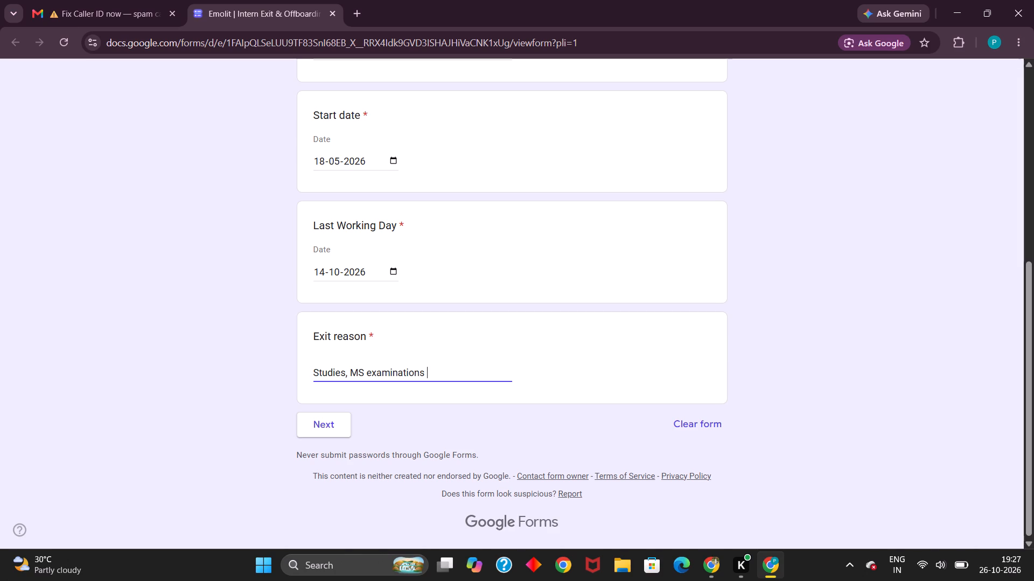
pyautogui.write(',etc')
pyautogui.press('space')
pyautogui.write('so time ine')
pyautogui.press('BackSpace')
pyautogui.press('BackSpace')
pyautogui.press('BackSpace')
pyautogui.write('not there')
pyautogui.press('space')
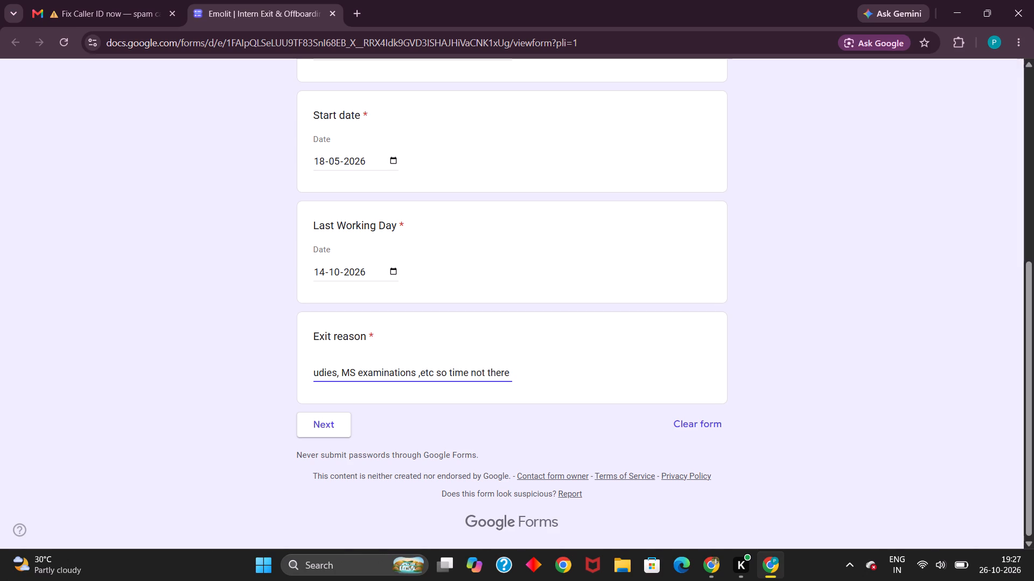
# Copy the Exit reason text and search Google for it in a new tab with "rephrase this" added at the end.
pyautogui.hotkey('ctrl', 'a')
pyautogui.hotkey('ctrl', 'c')
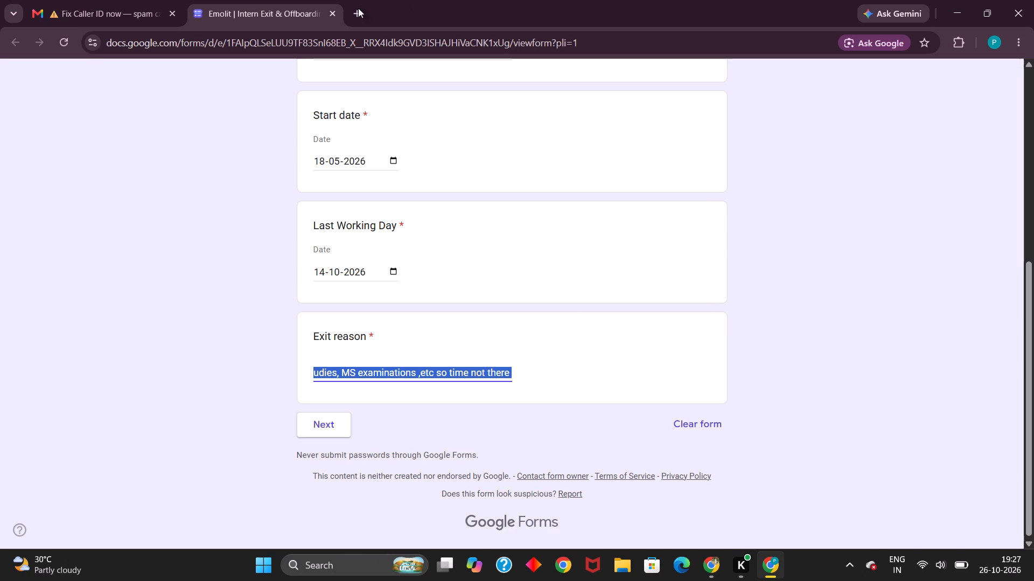
pyautogui.click(347, 12)
pyautogui.hotkey('ctrl', 'v')
pyautogui.click(329, 47)
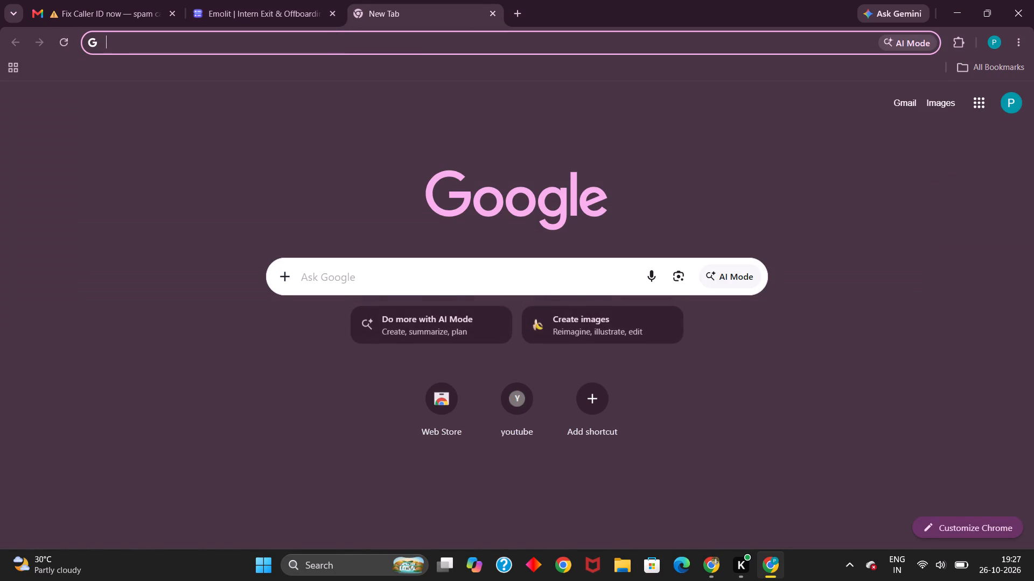
pyautogui.hotkey('ctrl', 'v')
pyautogui.press('space')
pyautogui.write('rephrase this')
pyautogui.press('Return')
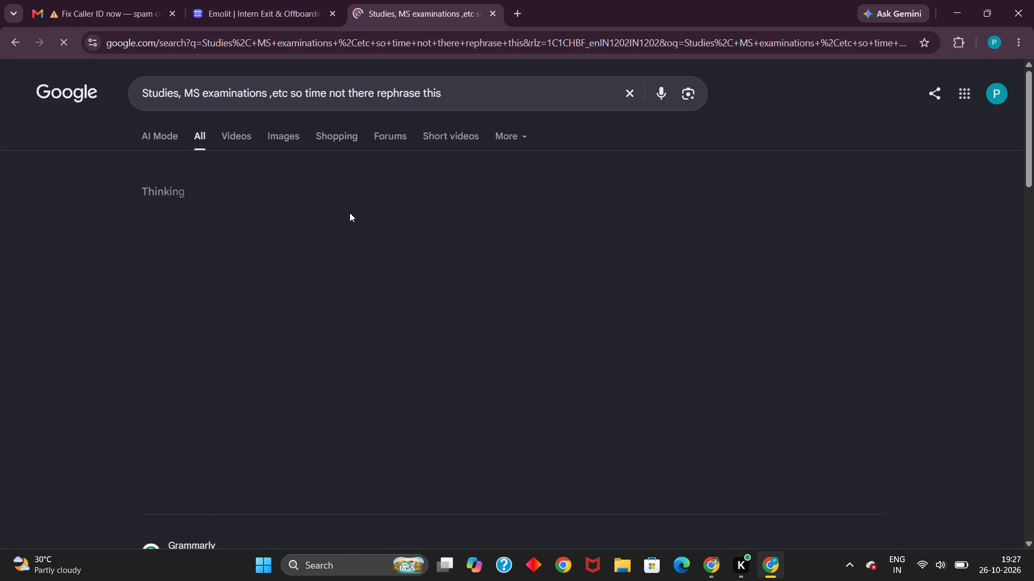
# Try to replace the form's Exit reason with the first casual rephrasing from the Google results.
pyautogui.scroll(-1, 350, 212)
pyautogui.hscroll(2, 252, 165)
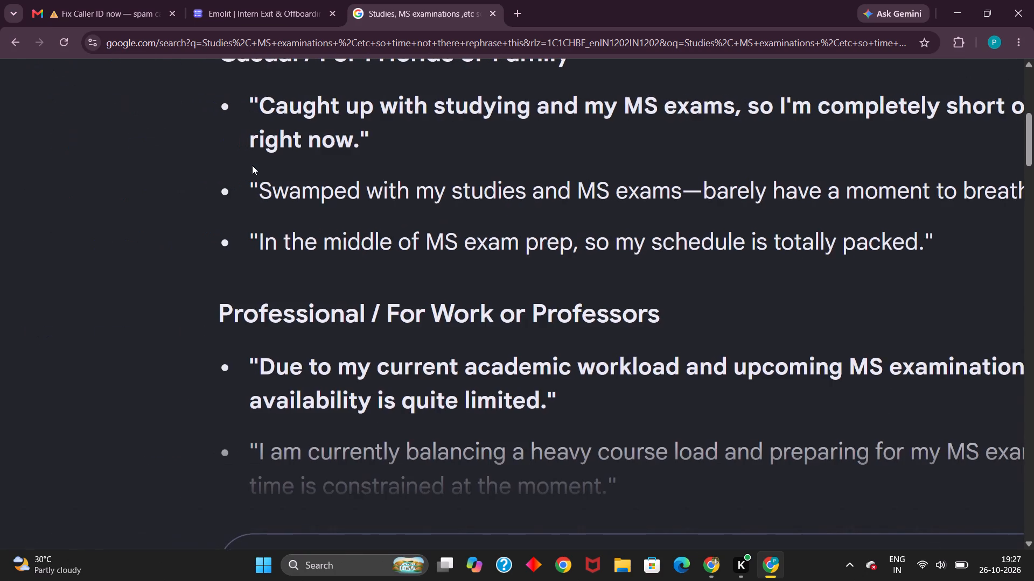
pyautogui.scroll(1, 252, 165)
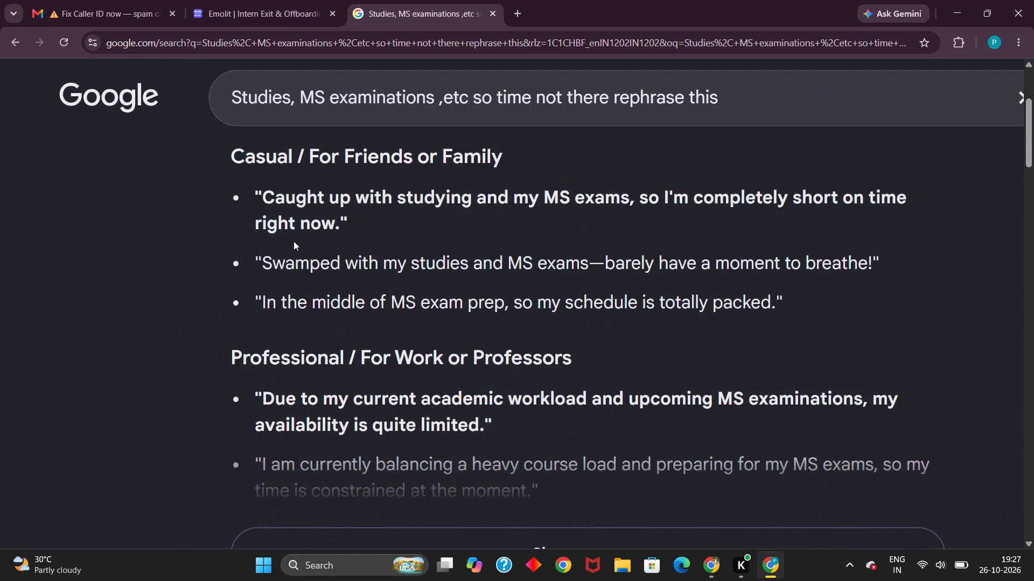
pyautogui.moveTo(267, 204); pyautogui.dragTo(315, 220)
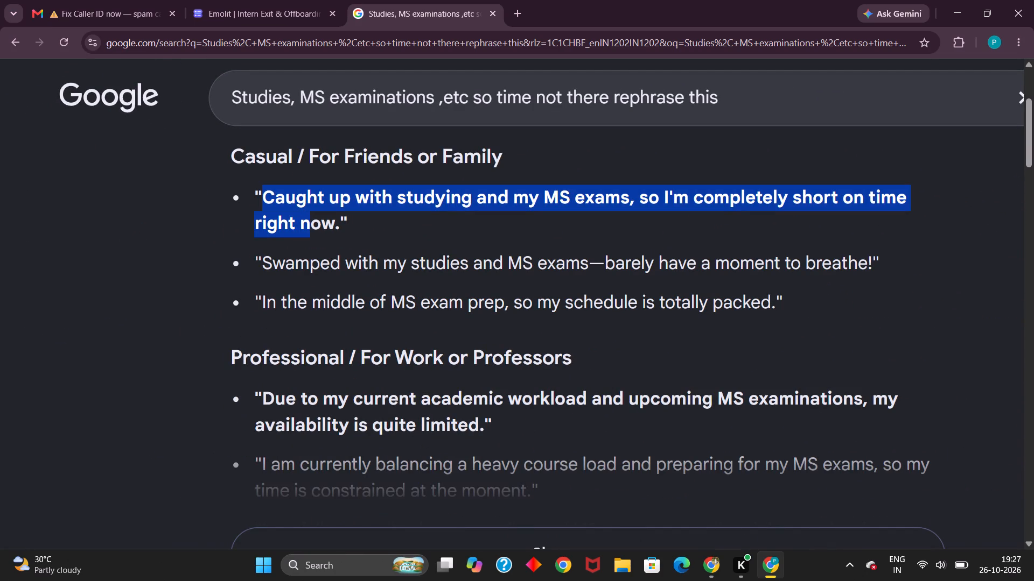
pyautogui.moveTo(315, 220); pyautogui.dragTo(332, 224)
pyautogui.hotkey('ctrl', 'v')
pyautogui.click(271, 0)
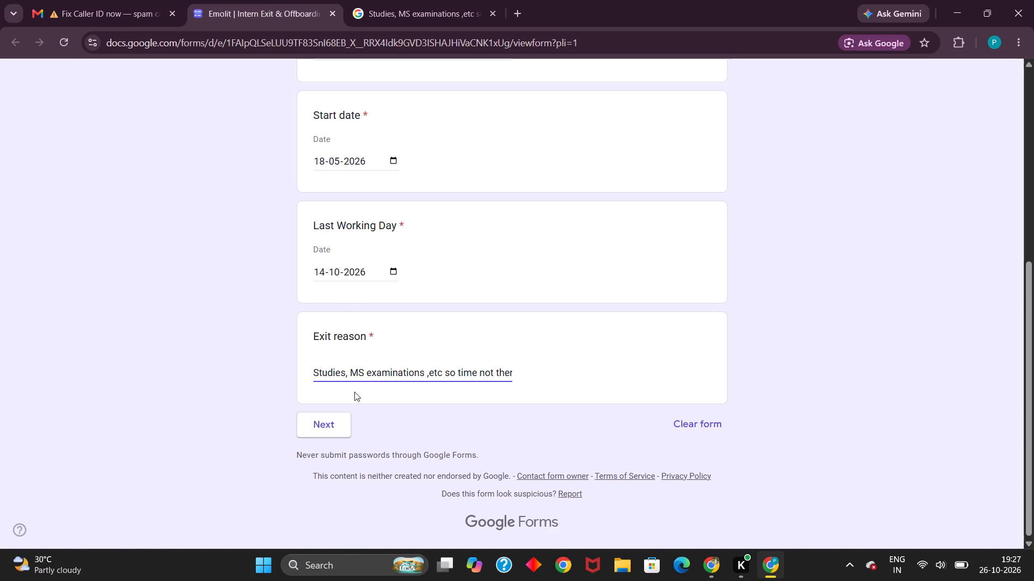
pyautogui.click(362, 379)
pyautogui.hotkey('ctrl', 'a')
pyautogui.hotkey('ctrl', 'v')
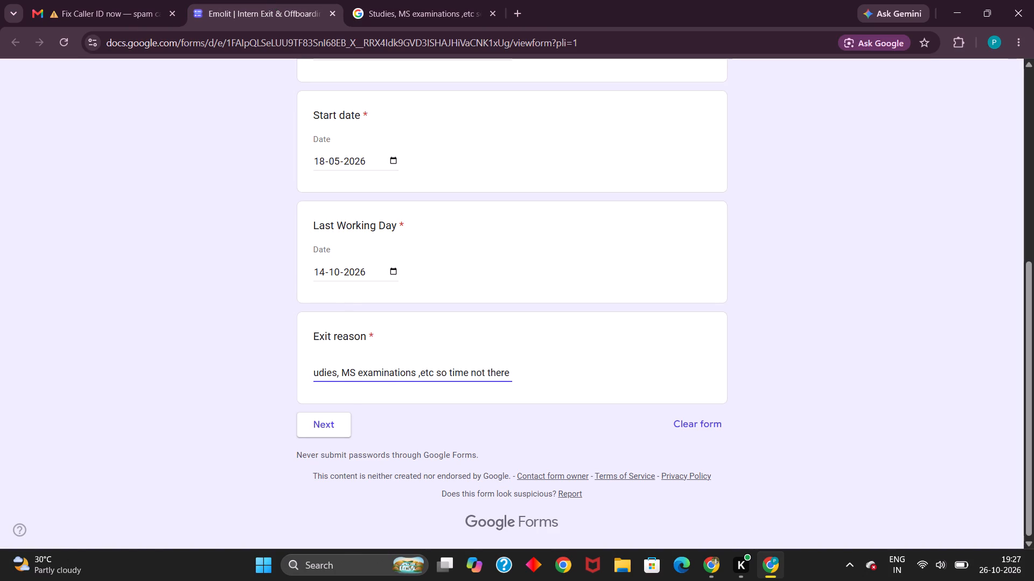
# Read through the full text in the Exit reason answer.
pyautogui.hscroll(1, 401, 378)
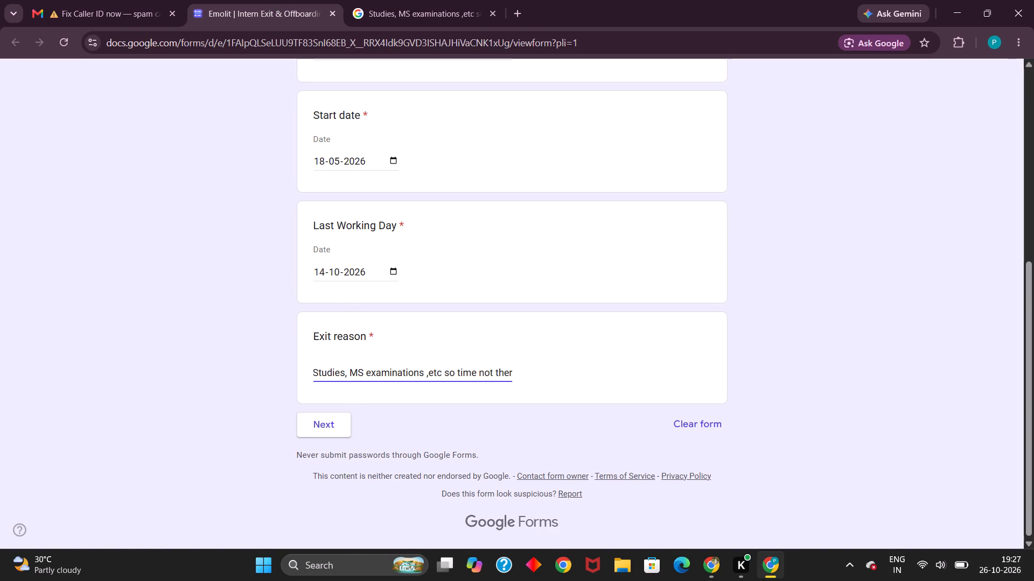
pyautogui.hscroll(3, 401, 378)
pyautogui.press('Left')
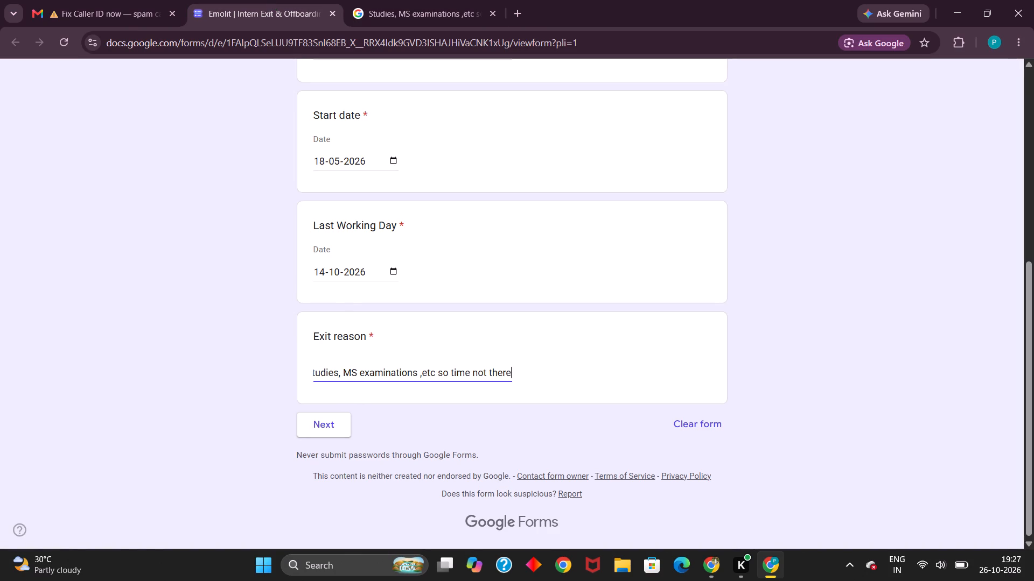
pyautogui.press('Left')
pyautogui.click(371, 370)
pyautogui.press('Left')
pyautogui.press('Left')
pyautogui.press('Left')
pyautogui.press('Left')
pyautogui.press('Left')
pyautogui.press('Left')
pyautogui.press('Left')
pyautogui.press('Left')
pyautogui.press('Left')
pyautogui.press('Left')
pyautogui.press('Left')
pyautogui.press('Left')
pyautogui.press('Left')
pyautogui.press('Left')
pyautogui.press('Left')
pyautogui.press('Left')
pyautogui.press('Left')
pyautogui.press('Left')
pyautogui.press('Left')
pyautogui.press('Left')
pyautogui.press('Left')
pyautogui.press('Left')
pyautogui.press('Left')
pyautogui.press('Left')
pyautogui.press('Left')
pyautogui.press('Left')
pyautogui.press('Right')
pyautogui.press('Right')
pyautogui.press('Right')
pyautogui.press('Right')
pyautogui.press('Right')
pyautogui.press('Right')
pyautogui.press('Right')
pyautogui.press('Right')
pyautogui.press('Right')
pyautogui.press('Right')
pyautogui.press('Right')
pyautogui.press('Right')
pyautogui.press('Right')
pyautogui.press('Right')
pyautogui.press('Right')
pyautogui.press('Right')
pyautogui.press('Right')
pyautogui.press('Right')
pyautogui.press('Right')
pyautogui.press('Right')
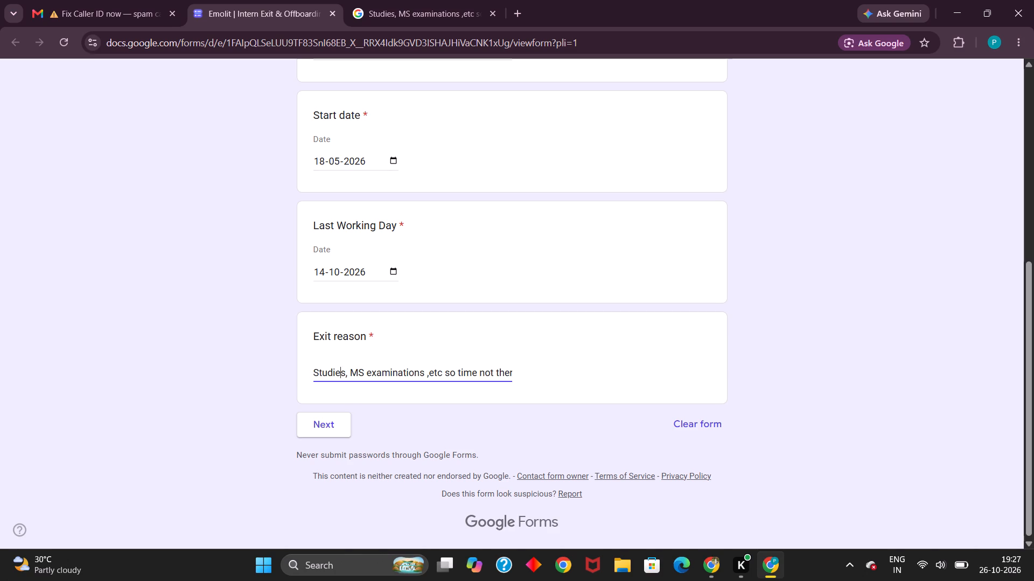
# Replace the Exit reason with the copied Google rephrasing "Caught up with studying and my MS exams, so I'm completely short on time right now.".
pyautogui.hotkey('ctrl', 'a')
pyautogui.press('BackSpace')
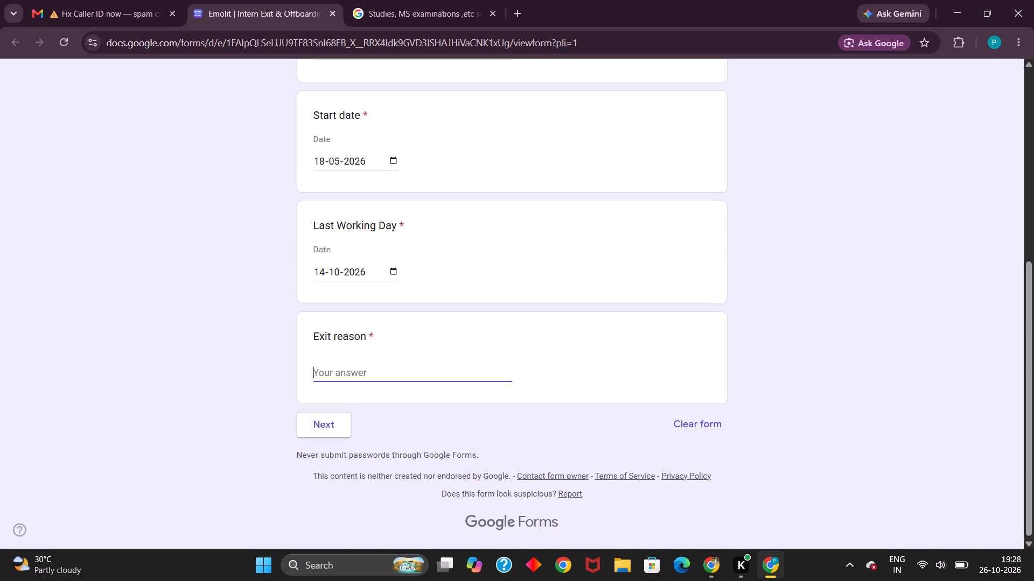
pyautogui.click(413, 0)
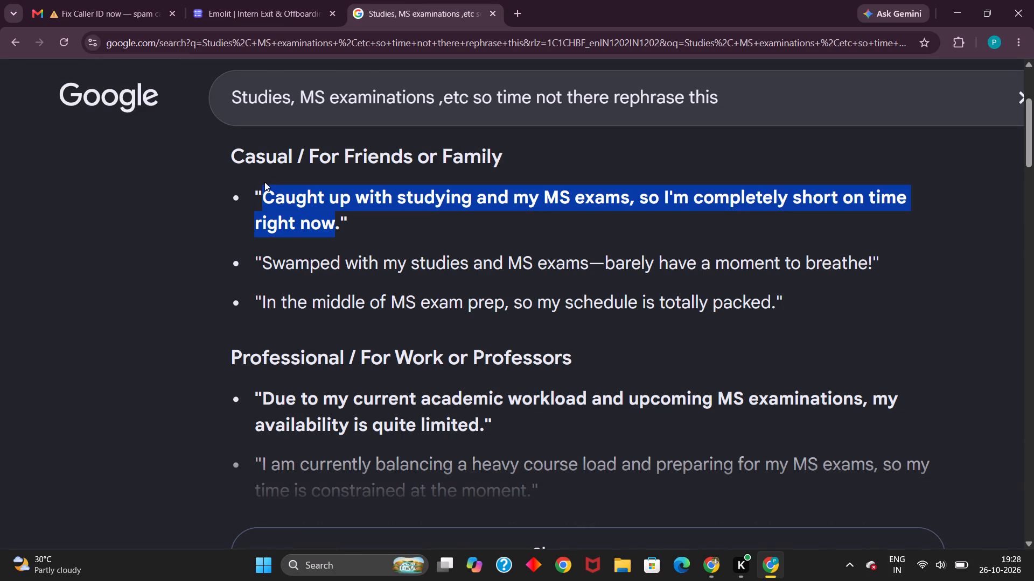
pyautogui.click(264, 182)
pyautogui.moveTo(264, 182); pyautogui.dragTo(329, 219)
pyautogui.rightClick(321, 212)
pyautogui.click(385, 233)
pyautogui.click(261, 0)
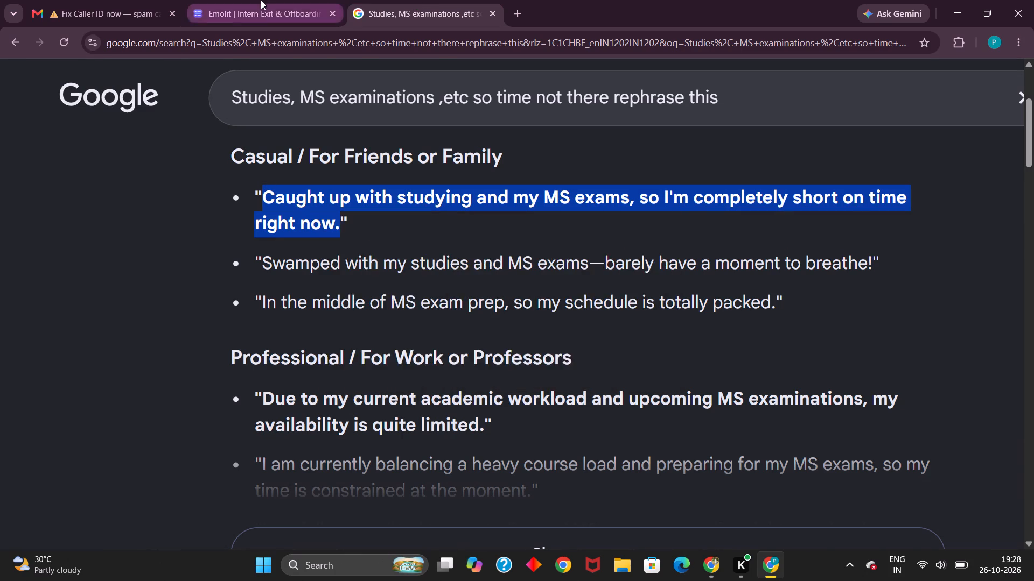
pyautogui.hotkey('ctrl', 'v')
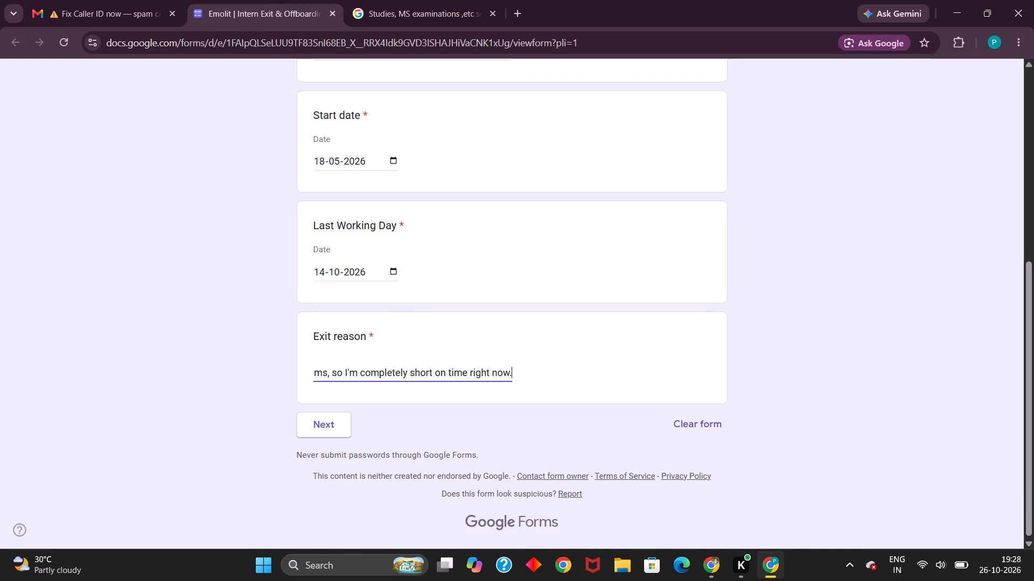
# Remove the word "completely" from the Exit reason and continue to the form's following section.
pyautogui.moveTo(409, 367); pyautogui.dragTo(366, 369)
pyautogui.press('BackSpace')
pyautogui.press('BackSpace')
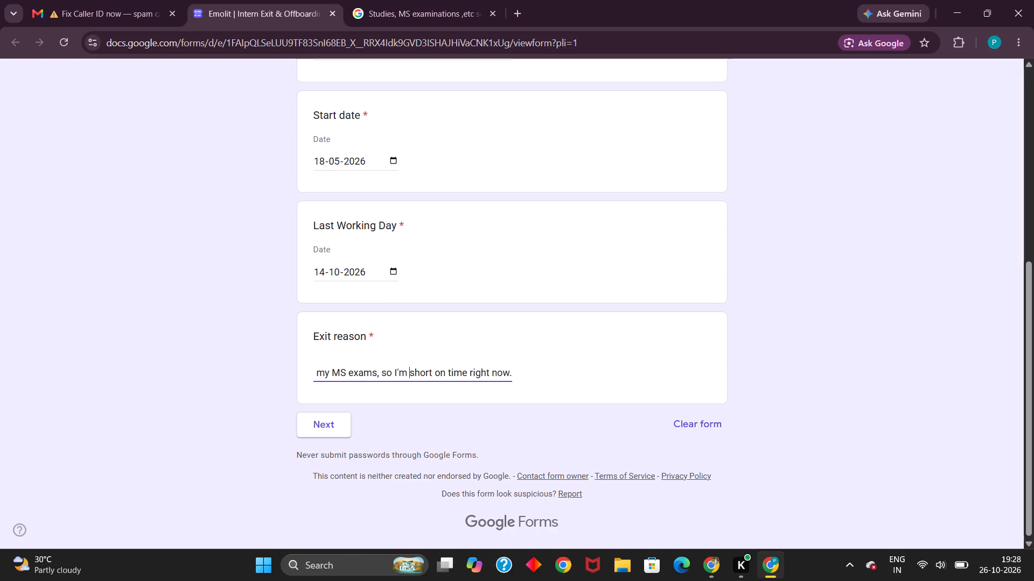
pyautogui.click(306, 423)
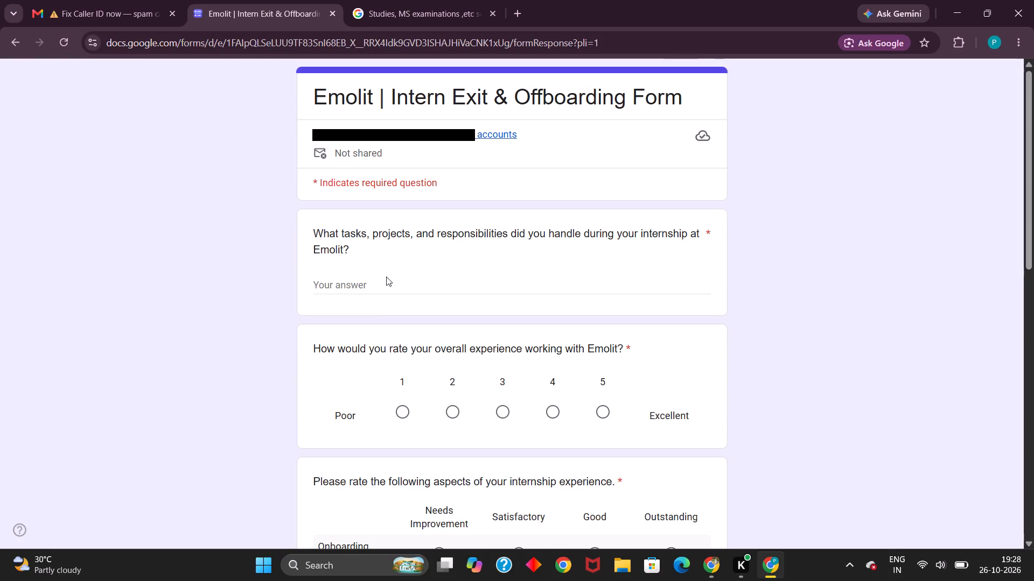
# Start the answer on internship tasks, projects and responsibilities with "1.Social Media -Post Scheduling,".
pyautogui.click(386, 277)
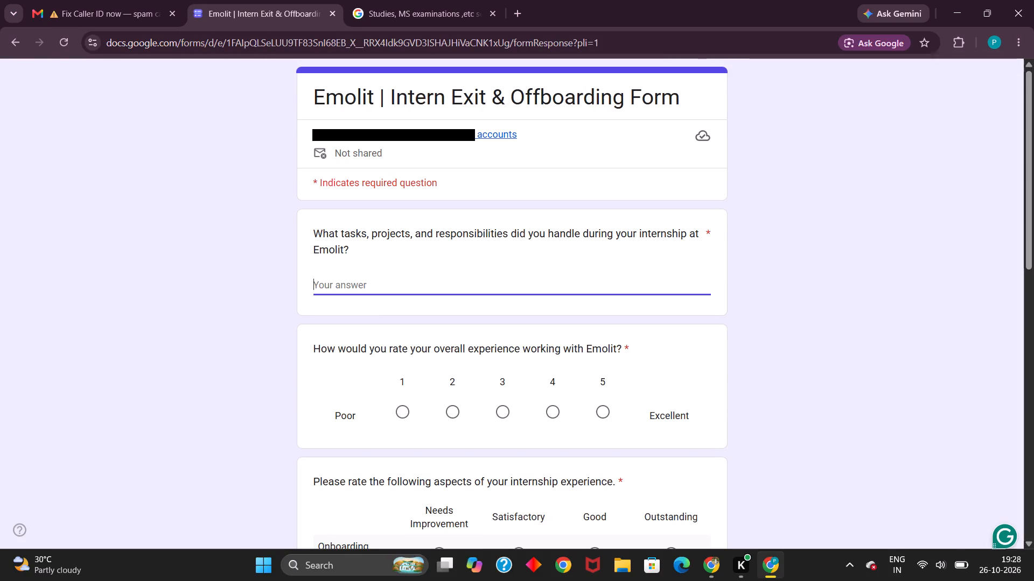
pyautogui.press('1')
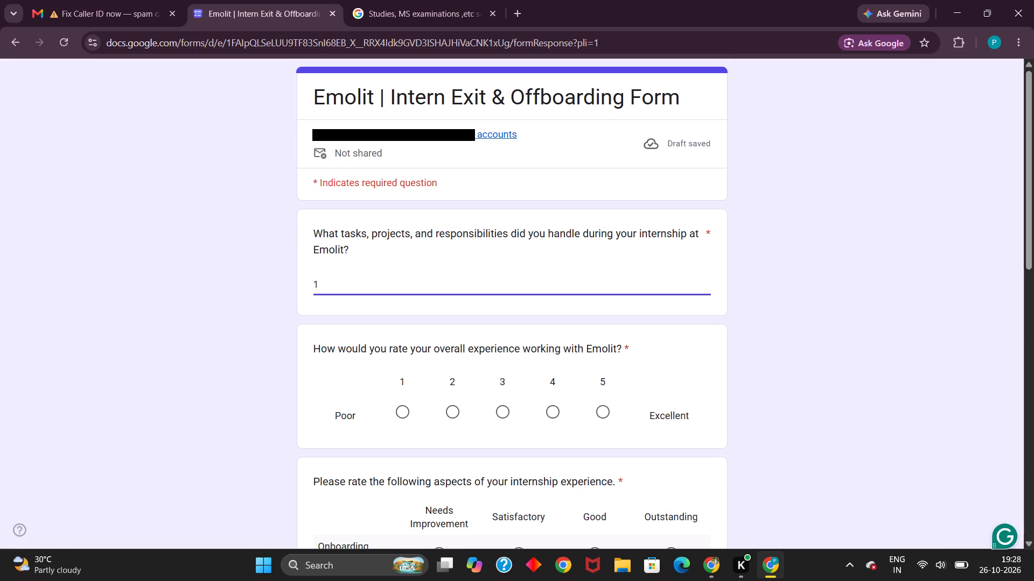
pyautogui.press('BackSpace')
pyautogui.write('cial')
pyautogui.press('space')
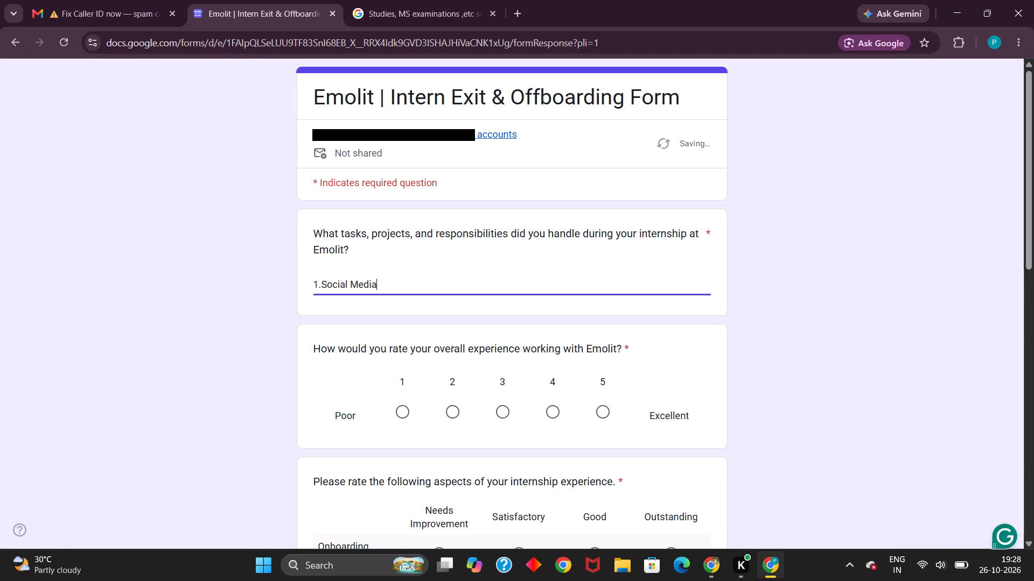
pyautogui.press('BackSpace')
pyautogui.press('BackSpace')
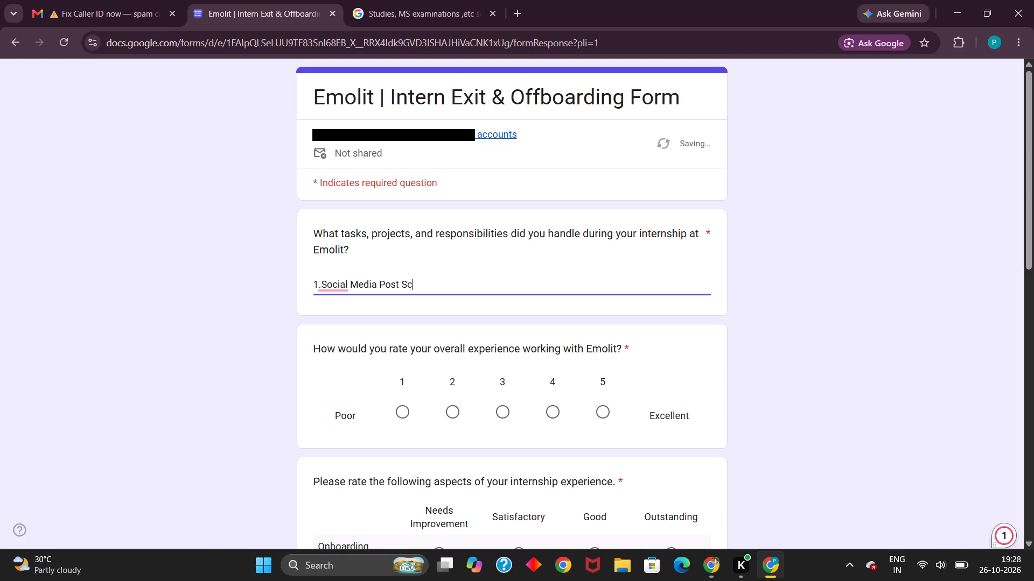
pyautogui.click(382, 290)
pyautogui.press('-')
pyautogui.click(437, 282)
pyautogui.write('duling,,')
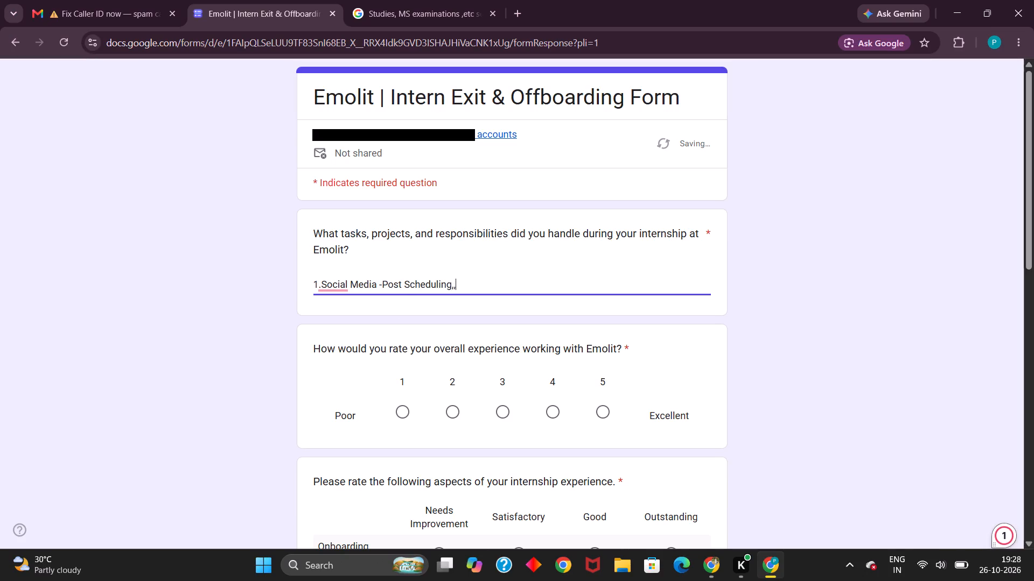
pyautogui.press('BackSpace')
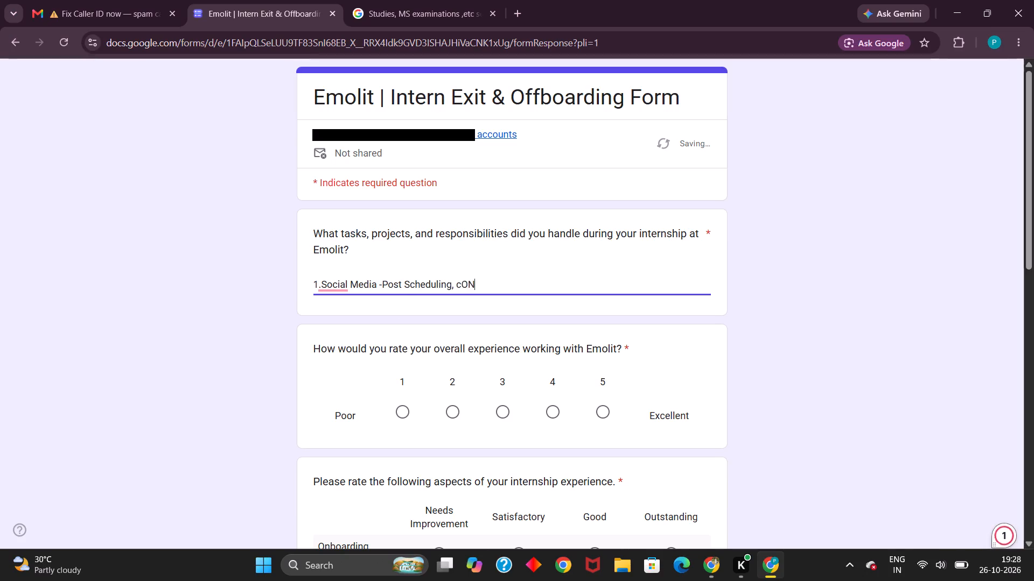
# Continue the social media item of the tasks answer with "Content Writing ,Reel making".
pyautogui.press('BackSpace')
pyautogui.press('BackSpace')
pyautogui.press('BackSpace')
pyautogui.press('BackSpace')
pyautogui.press('BackSpace')
pyautogui.press('BackSpace')
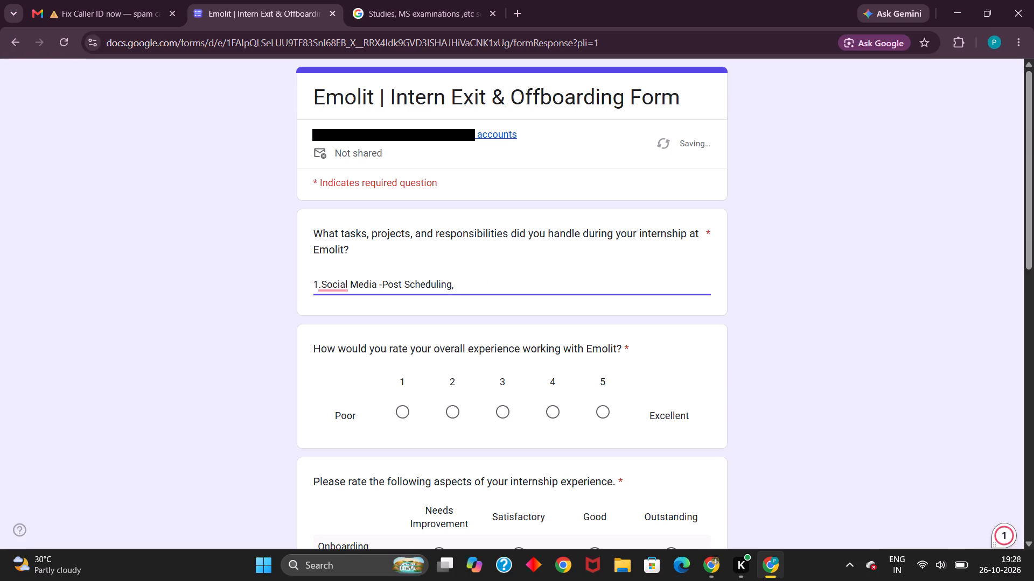
pyautogui.press('c')
pyautogui.press(',')
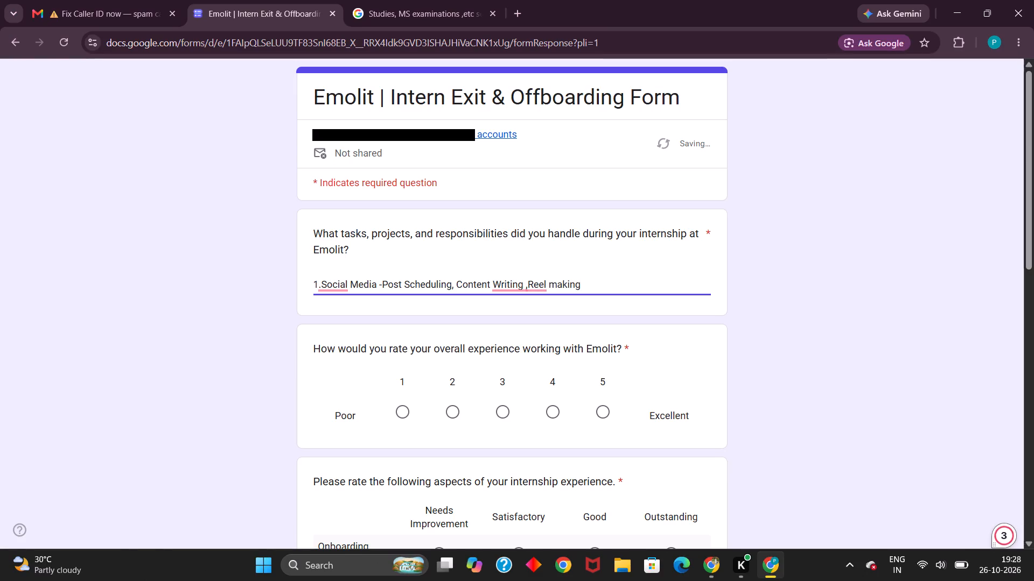
# Add "2.Marketing- coming up with marketing stratergies feasible under" to the tasks and responsibilities answer.
pyautogui.write('2)')
pyautogui.press('BackSpace')
pyautogui.press('.')
pyautogui.write('rketing')
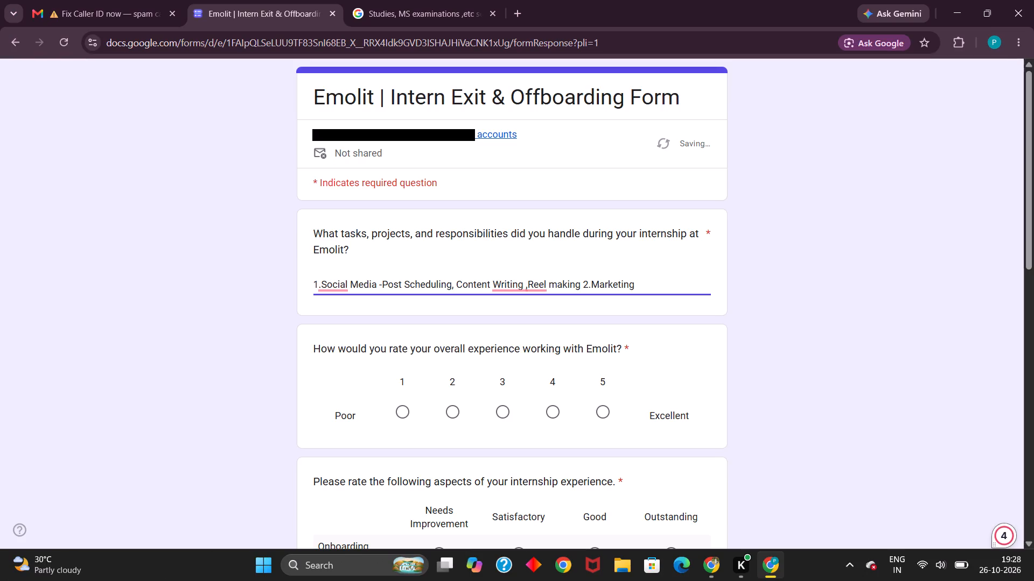
pyautogui.write('- f')
pyautogui.press('BackSpace')
pyautogui.write('coming y')
pyautogui.press('BackSpace')
pyautogui.write('up with marketing sta')
pyautogui.press('BackSpace')
pyautogui.write('ratergies')
pyautogui.press('space')
pyautogui.write('feasible undert')
pyautogui.press('space')
pyautogui.press('BackSpace')
pyautogui.press('BackSpace')
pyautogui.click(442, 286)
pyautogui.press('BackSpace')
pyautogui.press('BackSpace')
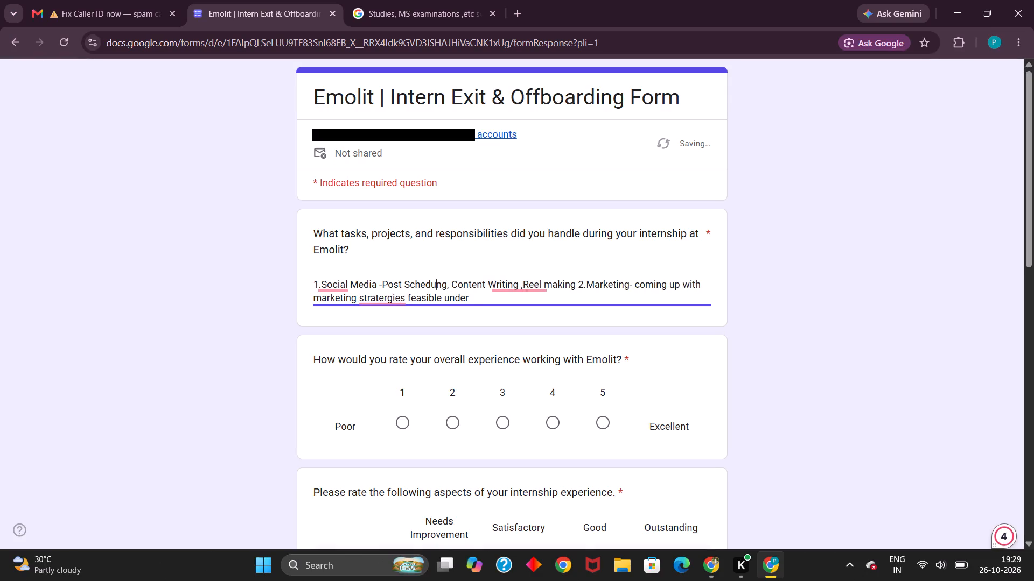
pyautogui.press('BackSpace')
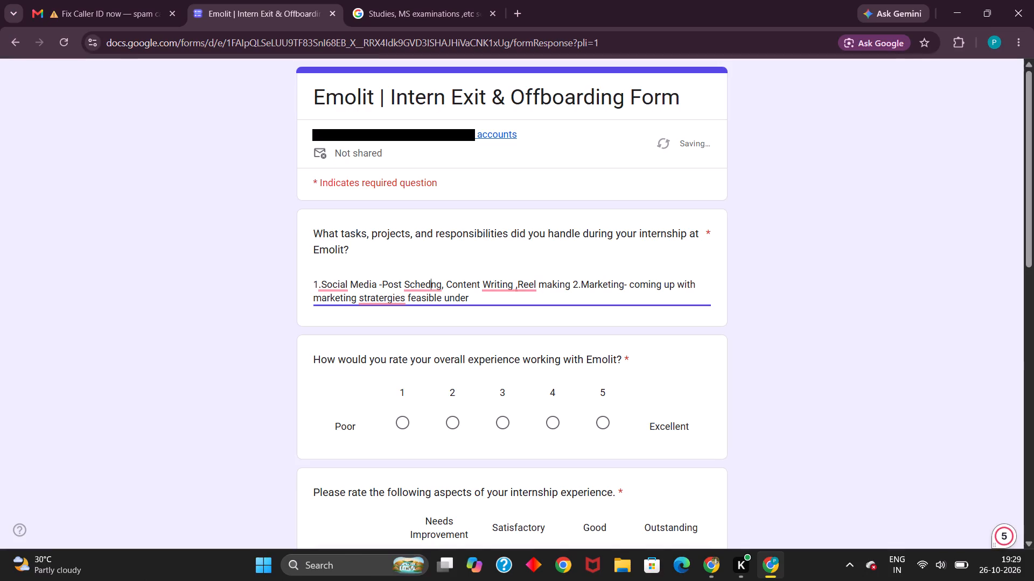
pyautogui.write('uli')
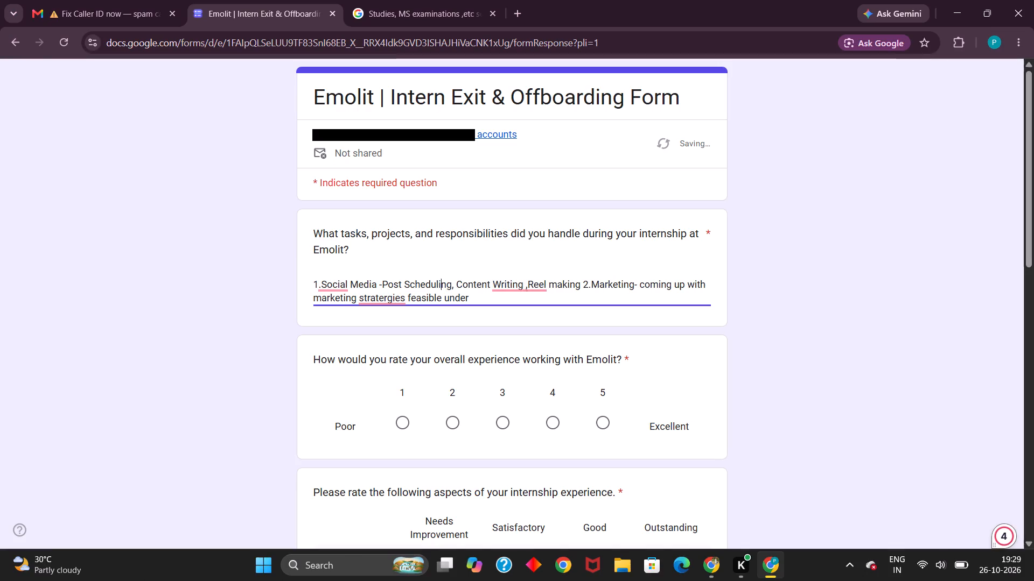
# Complete the marketing item with "the circumstances" and add "3.Tech-helping with UIs,Play store release,testing" to the tasks answer.
pyautogui.click(478, 301)
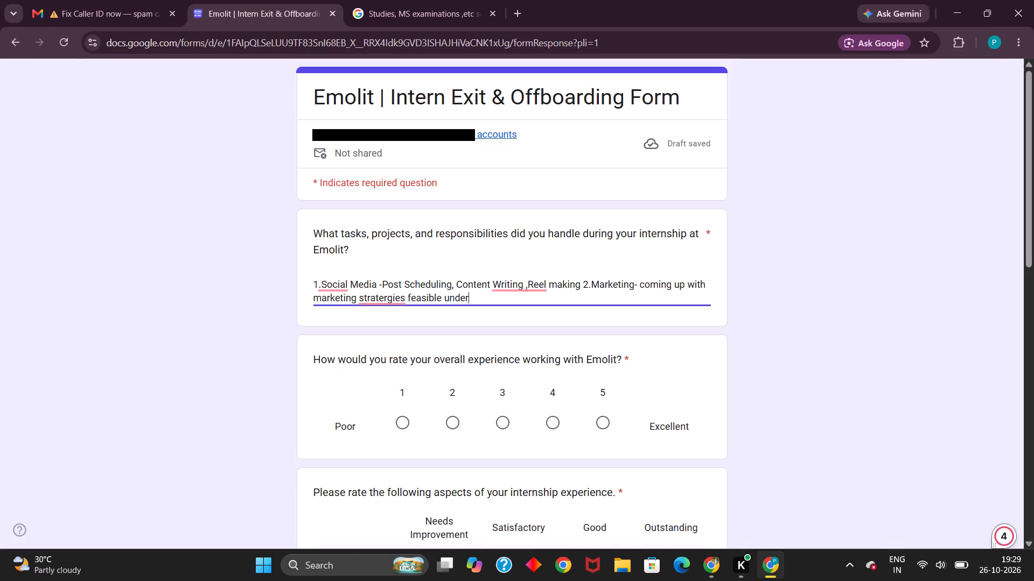
pyautogui.press('space')
pyautogui.write('the circumstances 3.te')
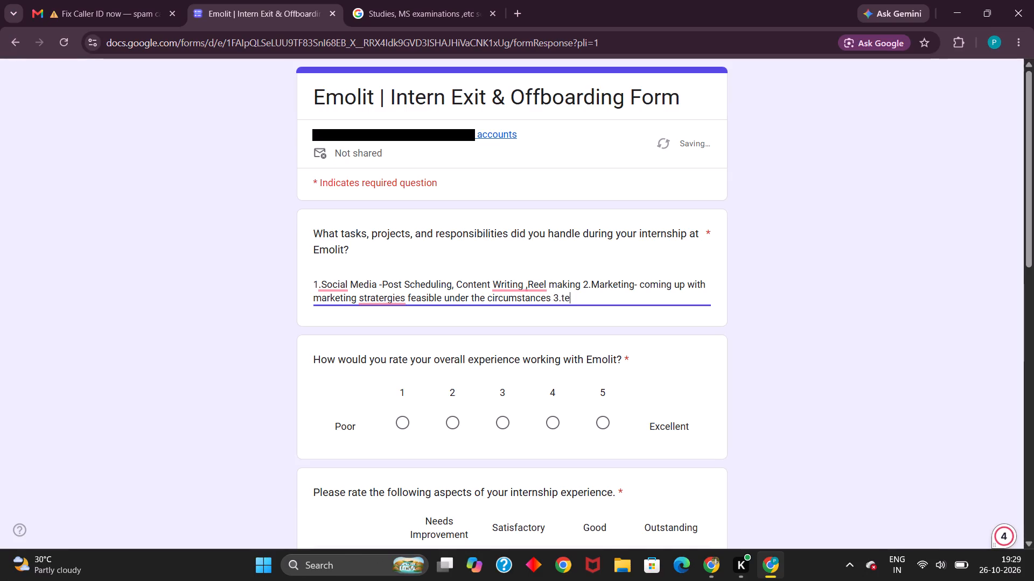
pyautogui.press('BackSpace')
pyautogui.write('eh')
pyautogui.press('BackSpace')
pyautogui.press('c')
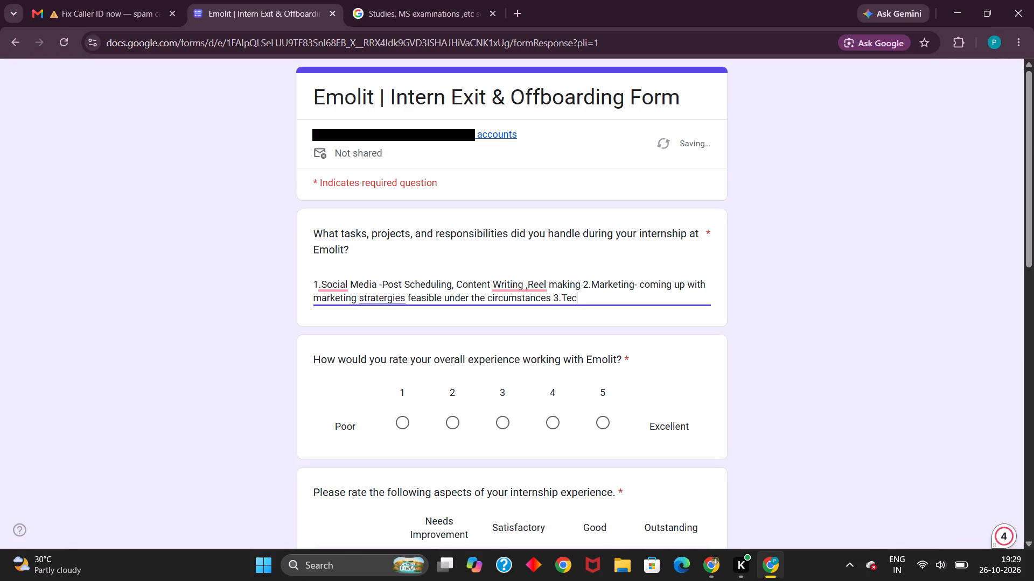
pyautogui.write('h-helping with')
pyautogui.press('space')
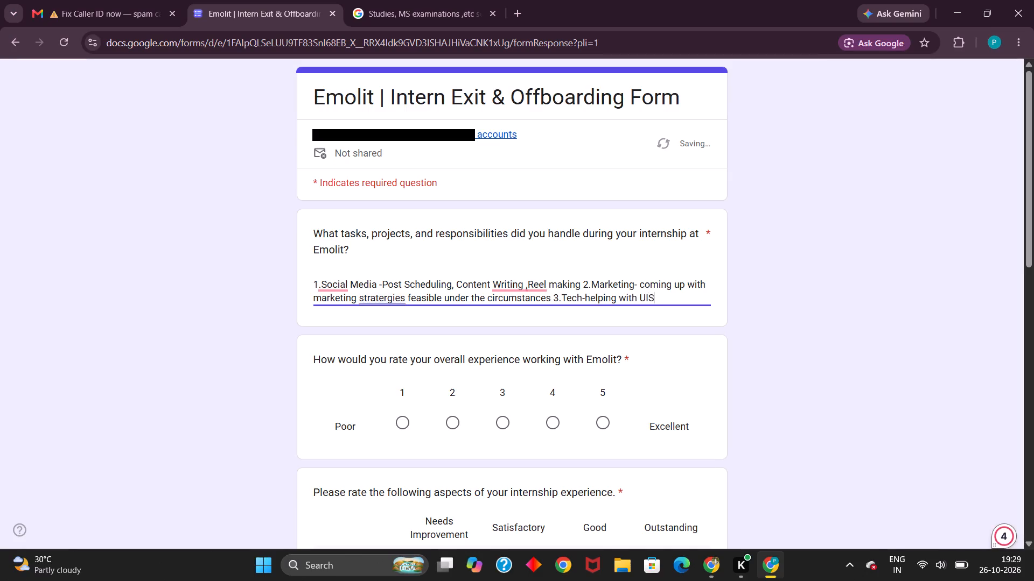
pyautogui.press('s')
pyautogui.press('BackSpace')
pyautogui.press('BackSpace')
pyautogui.press(',')
pyautogui.press('BackSpace')
pyautogui.write('s,')
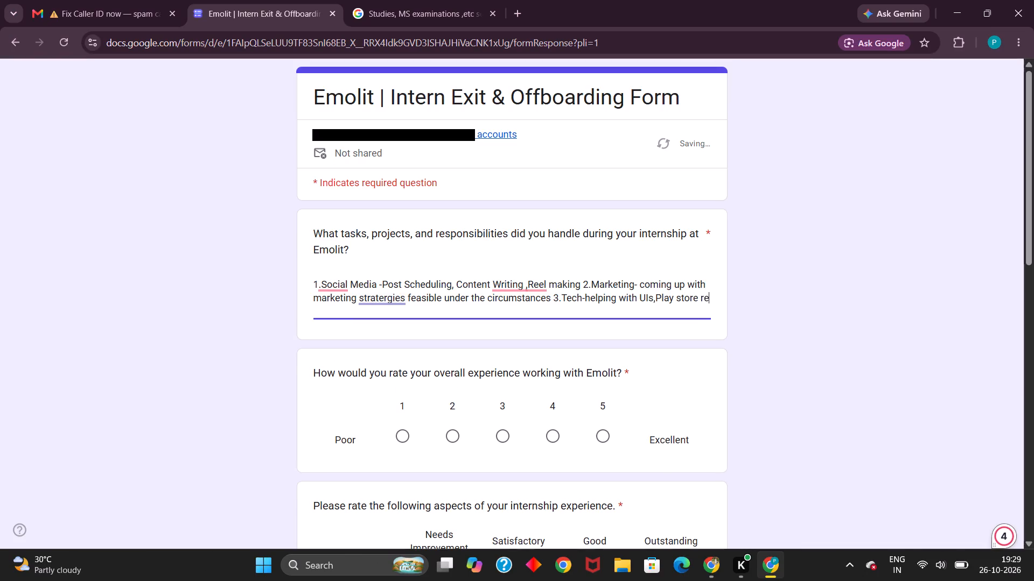
pyautogui.write('ase')
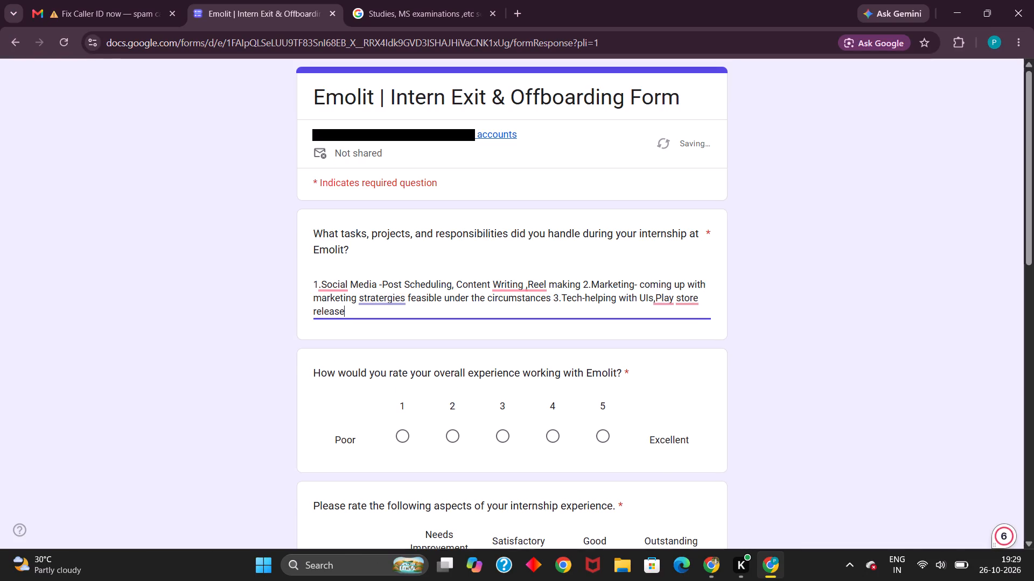
pyautogui.write(',testing')
pyautogui.press('space')
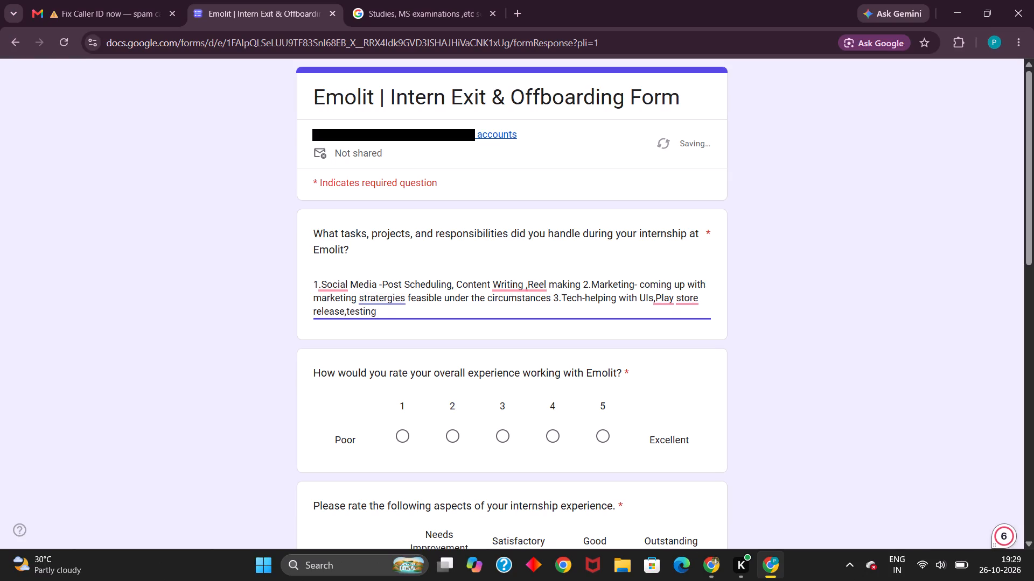
# Add "4.Hiring-Interviews" as the fourth item in the tasks and responsibilities answer.
pyautogui.write('4.h')
pyautogui.write('rin')
pyautogui.press('BackSpace')
pyautogui.press('BackSpace')
pyautogui.press('BackSpace')
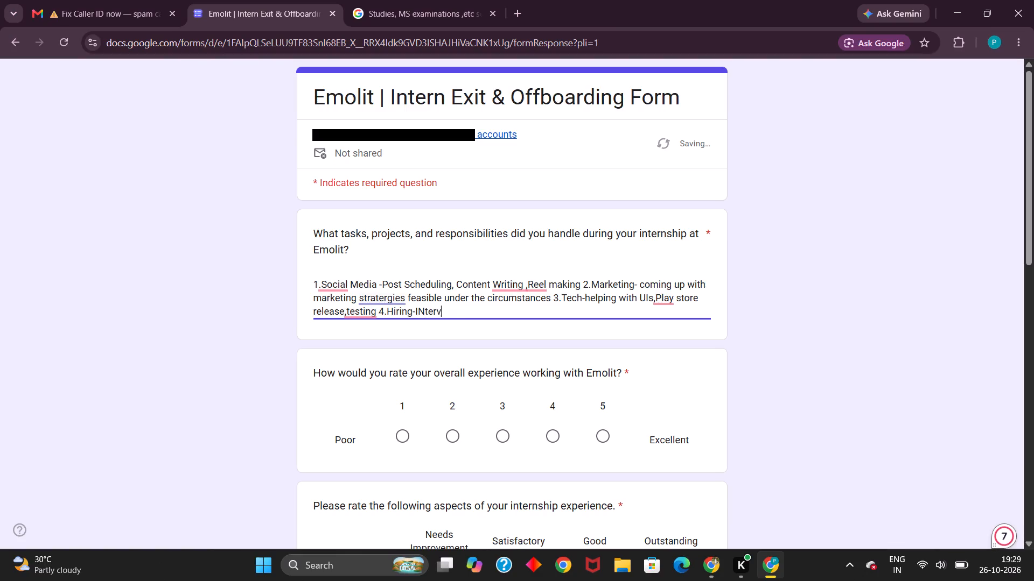
pyautogui.press('BackSpace')
pyautogui.press('BackSpace')
pyautogui.press('BackSpace')
pyautogui.press('BackSpace')
pyautogui.press('BackSpace')
pyautogui.press('BackSpace')
pyautogui.press('BackSpace')
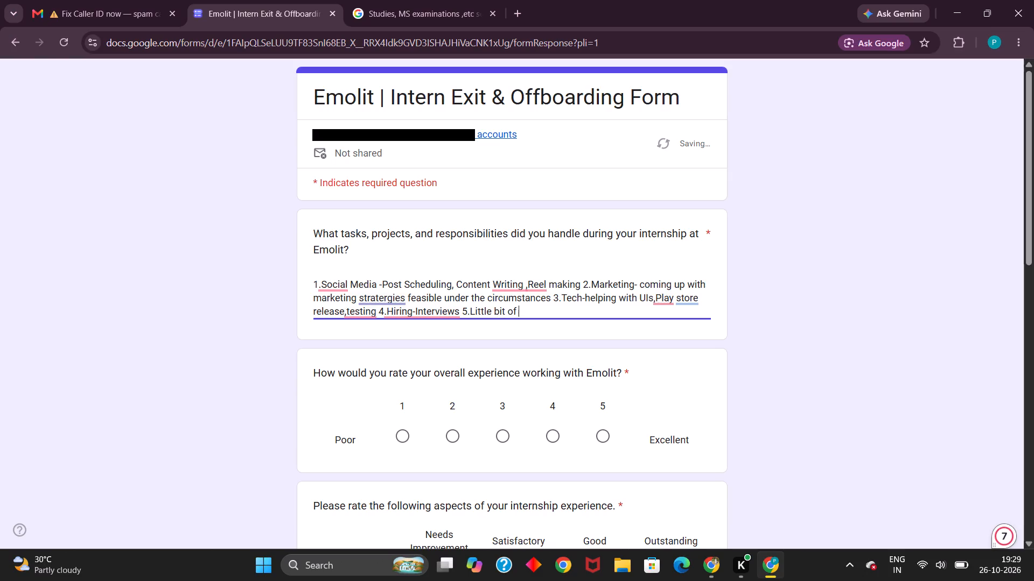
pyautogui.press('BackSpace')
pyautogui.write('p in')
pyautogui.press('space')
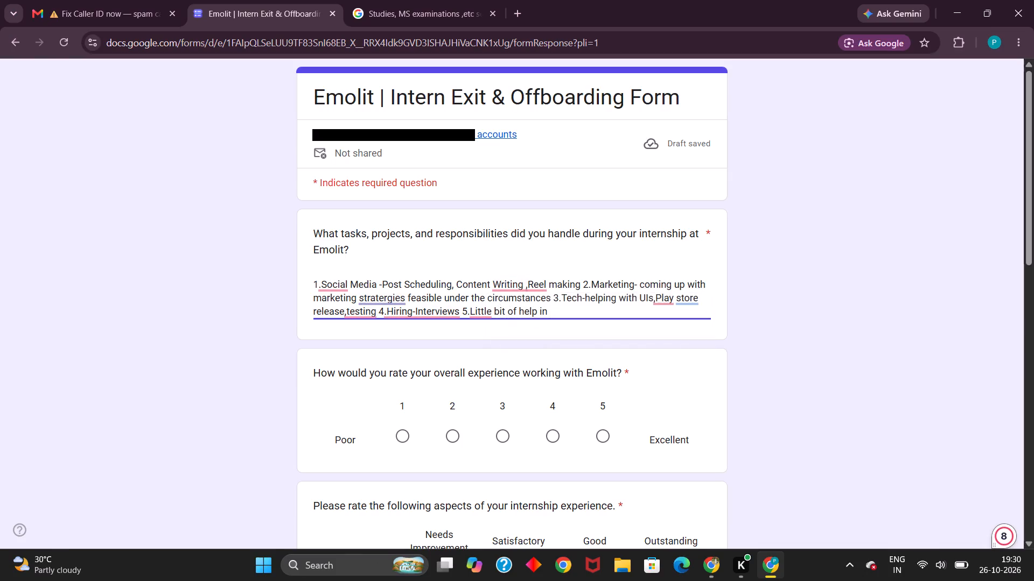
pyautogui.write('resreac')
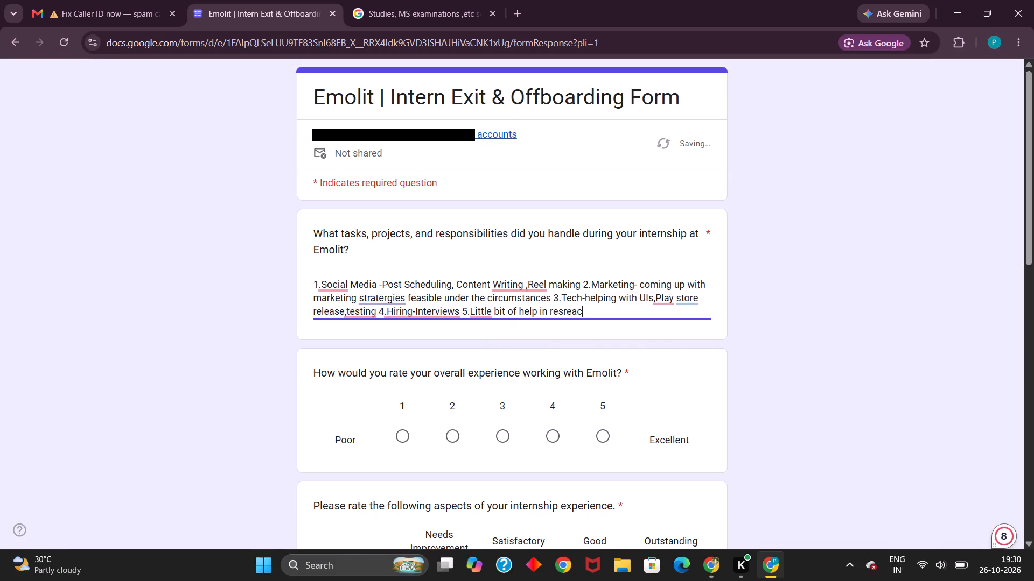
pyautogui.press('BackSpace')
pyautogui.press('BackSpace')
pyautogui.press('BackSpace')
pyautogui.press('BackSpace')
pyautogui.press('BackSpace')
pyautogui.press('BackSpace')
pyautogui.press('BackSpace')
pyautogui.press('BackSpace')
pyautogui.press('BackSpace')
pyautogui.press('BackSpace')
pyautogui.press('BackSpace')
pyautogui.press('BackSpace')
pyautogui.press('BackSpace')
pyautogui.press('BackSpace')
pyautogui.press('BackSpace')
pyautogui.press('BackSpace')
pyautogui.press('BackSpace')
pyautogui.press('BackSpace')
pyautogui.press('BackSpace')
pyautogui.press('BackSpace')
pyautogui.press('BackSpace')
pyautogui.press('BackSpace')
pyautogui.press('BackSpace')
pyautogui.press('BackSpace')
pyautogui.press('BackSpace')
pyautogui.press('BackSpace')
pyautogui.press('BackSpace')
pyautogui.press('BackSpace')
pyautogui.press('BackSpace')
# Write the fifth item of the tasks answer as "met a couple of times with the mentor for reseach work".
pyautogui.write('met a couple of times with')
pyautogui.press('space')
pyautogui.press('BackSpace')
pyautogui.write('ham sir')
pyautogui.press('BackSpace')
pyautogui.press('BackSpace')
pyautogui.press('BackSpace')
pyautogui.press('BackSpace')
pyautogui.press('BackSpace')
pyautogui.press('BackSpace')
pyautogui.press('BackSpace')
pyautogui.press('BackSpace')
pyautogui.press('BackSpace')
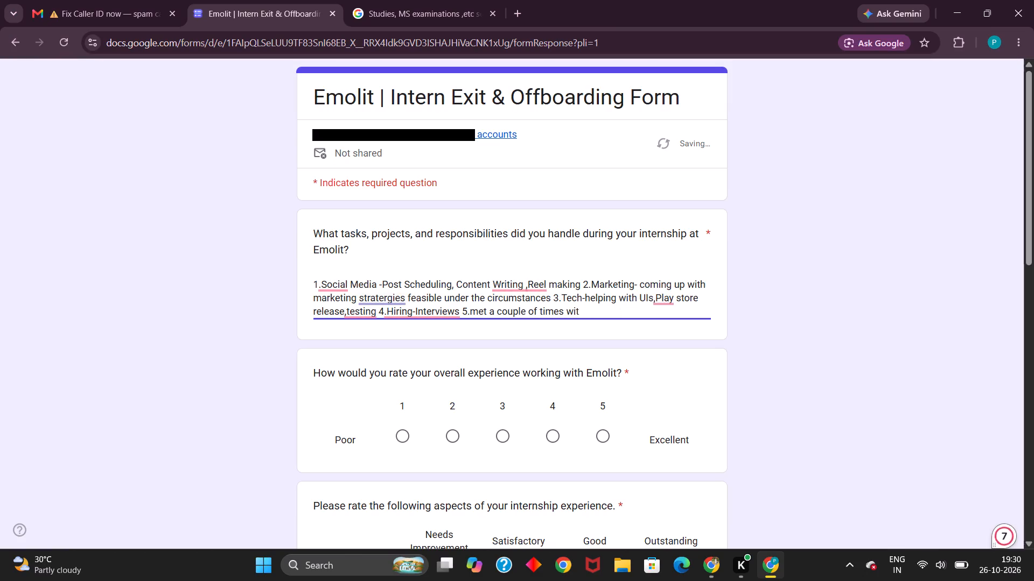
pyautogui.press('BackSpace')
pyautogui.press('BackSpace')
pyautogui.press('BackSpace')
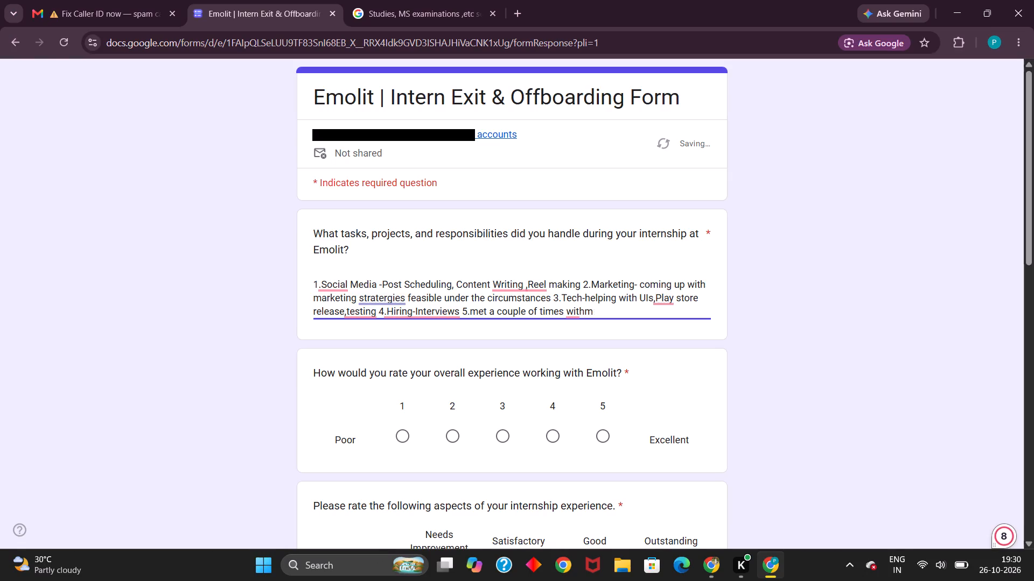
pyautogui.press('BackSpace')
pyautogui.press('space')
pyautogui.write('o')
pyautogui.press('BackSpace')
pyautogui.write('the mentor for t')
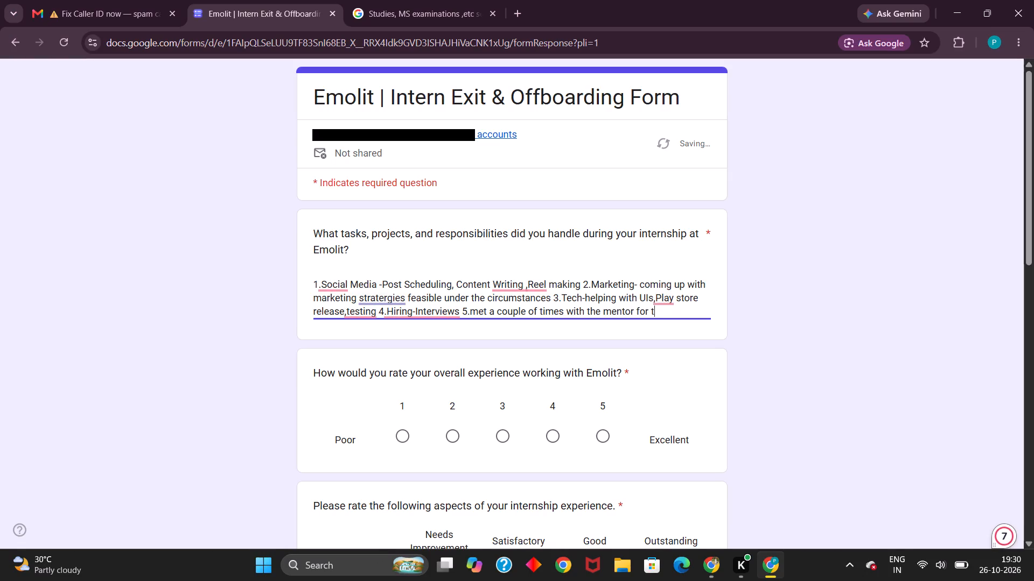
pyautogui.press('BackSpace')
pyautogui.write('resreach')
pyautogui.press('BackSpace')
pyautogui.press('BackSpace')
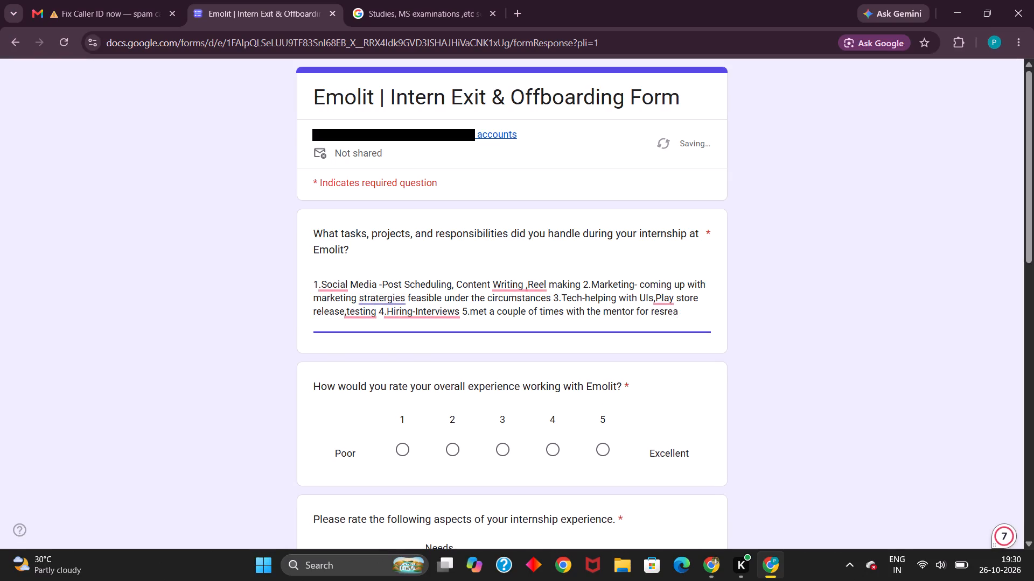
pyautogui.press('BackSpace')
pyautogui.press('BackSpace')
pyautogui.press('BackSpace')
pyautogui.press('a')
pyautogui.press('BackSpace')
pyautogui.write('eacg w')
pyautogui.press('BackSpace')
pyautogui.press('BackSpace')
pyautogui.press('BackSpace')
pyautogui.write('h work')
pyautogui.press('space')
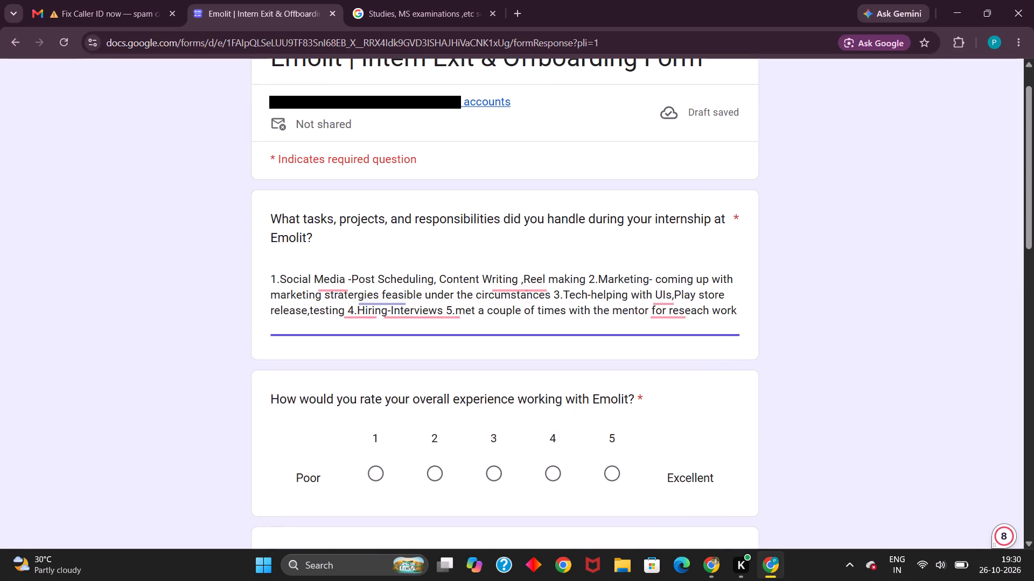
# Rate the overall experience working with Emolit as 5.
pyautogui.scroll(-1, 553, 315)
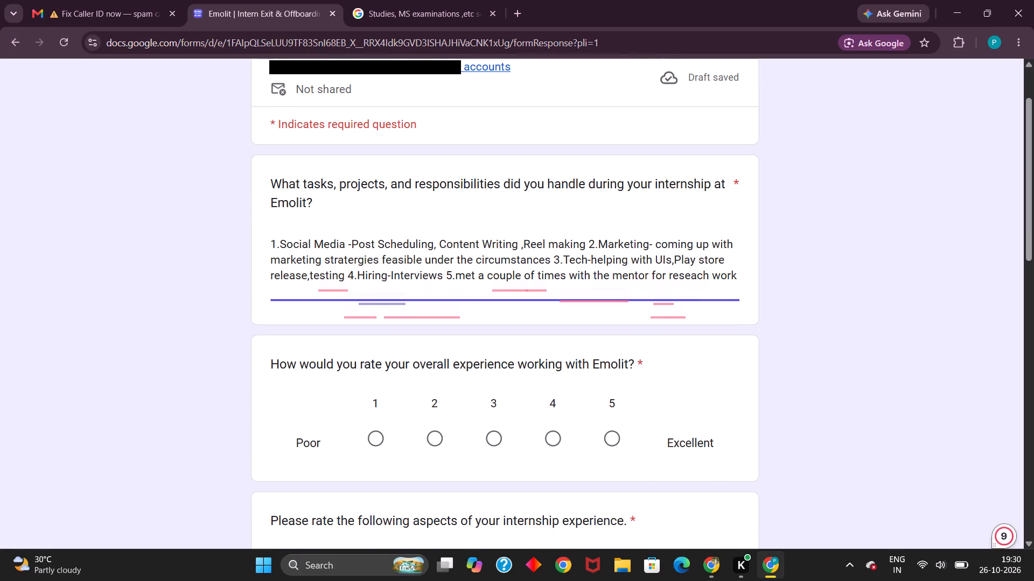
pyautogui.scroll(-1, 553, 315)
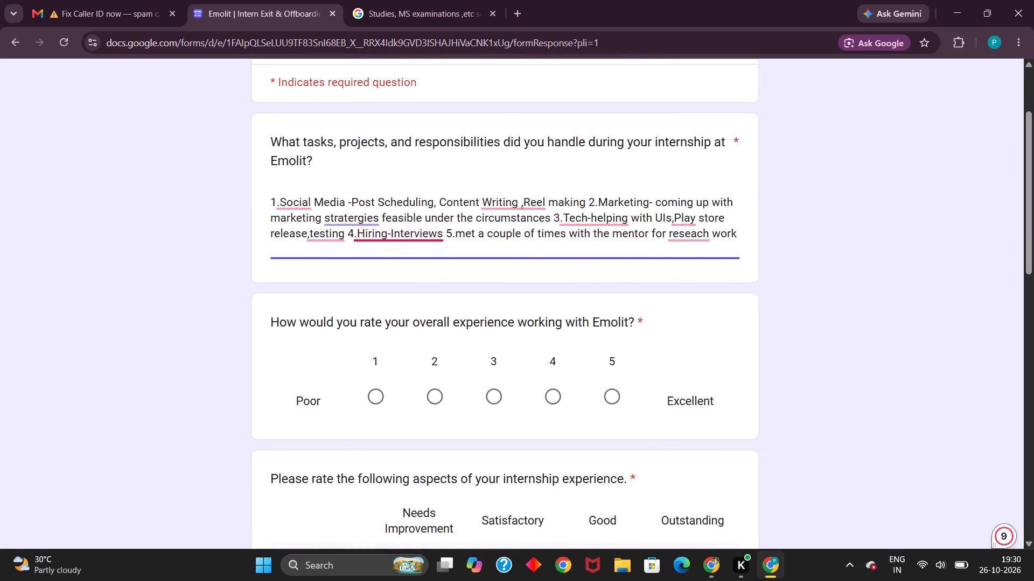
pyautogui.click(611, 400)
# Rate onboarding process, support from Founder and growth in role as Outstanding, and tools and resources and collaboration with team members as Good.
pyautogui.scroll(-3, 611, 400)
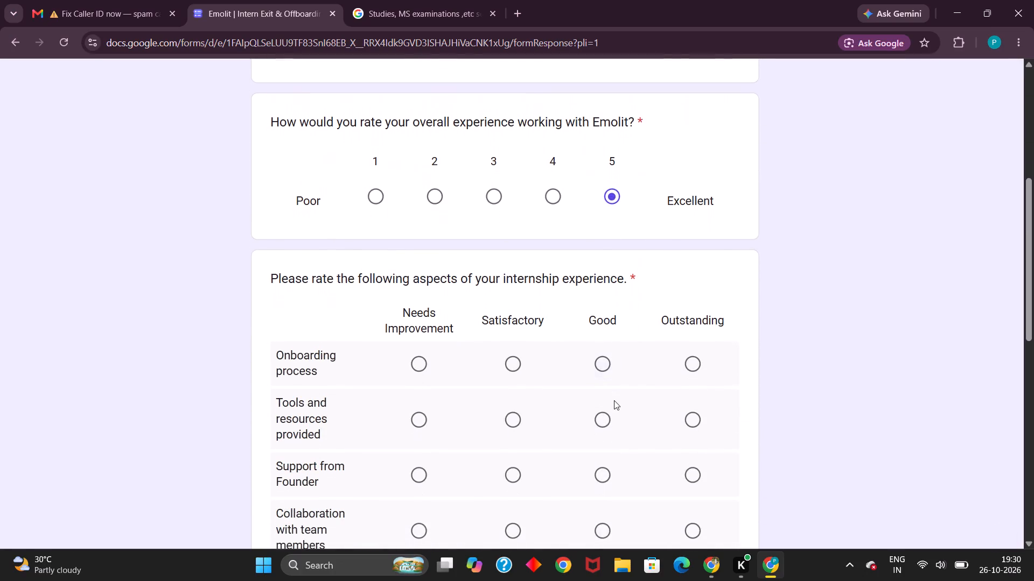
pyautogui.click(688, 359)
pyautogui.scroll(-1, 688, 359)
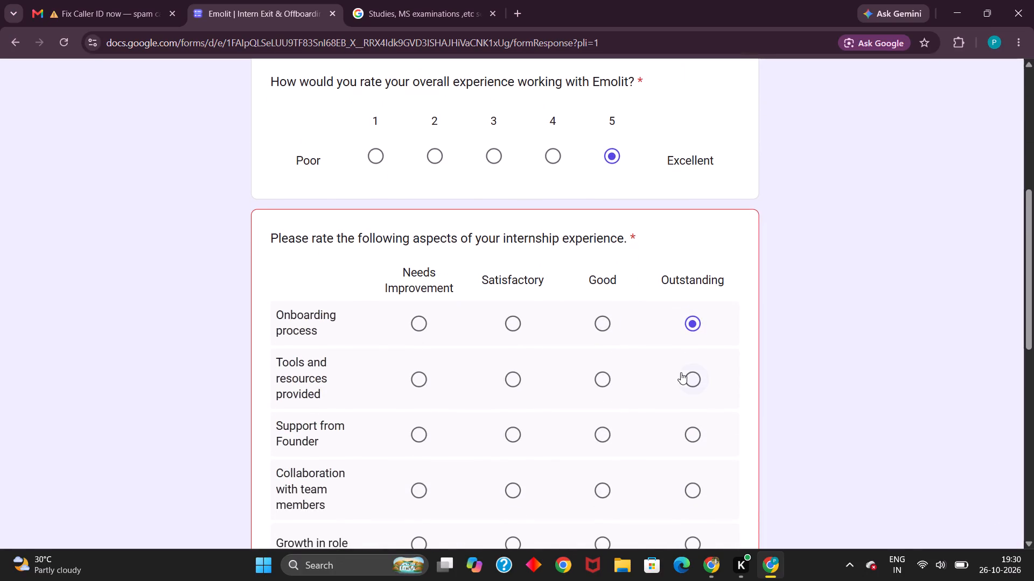
pyautogui.click(611, 372)
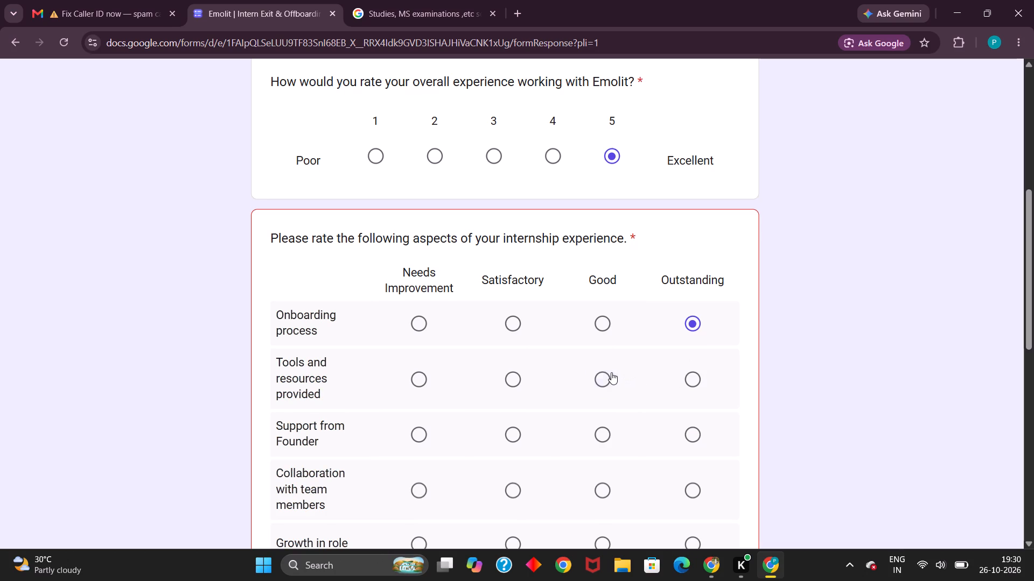
pyautogui.scroll(-1, 611, 372)
pyautogui.click(694, 351)
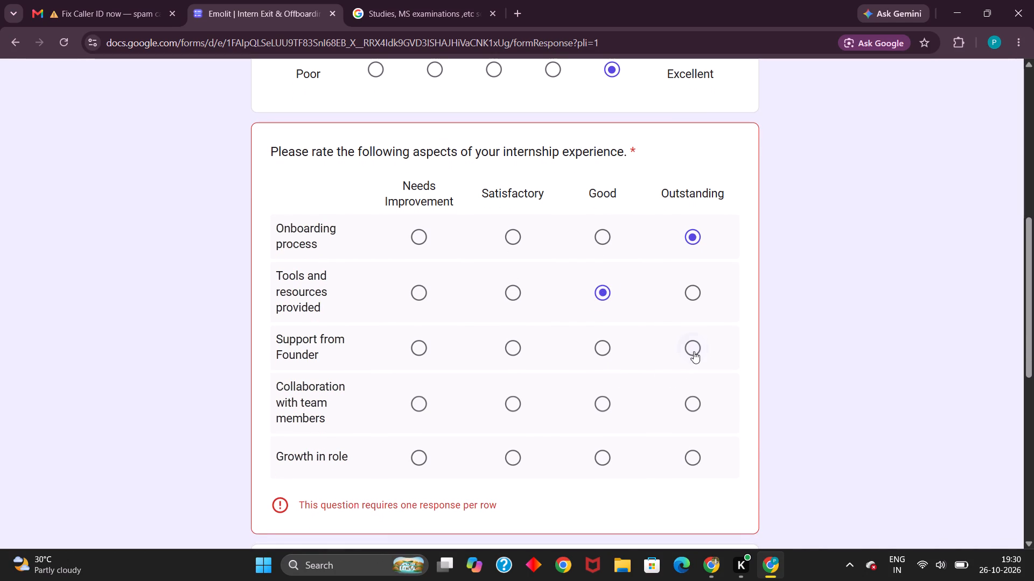
pyautogui.click(610, 395)
pyautogui.click(700, 460)
# Answer Yes to the question about returning to work for this company in the future.
pyautogui.scroll(-2, 700, 460)
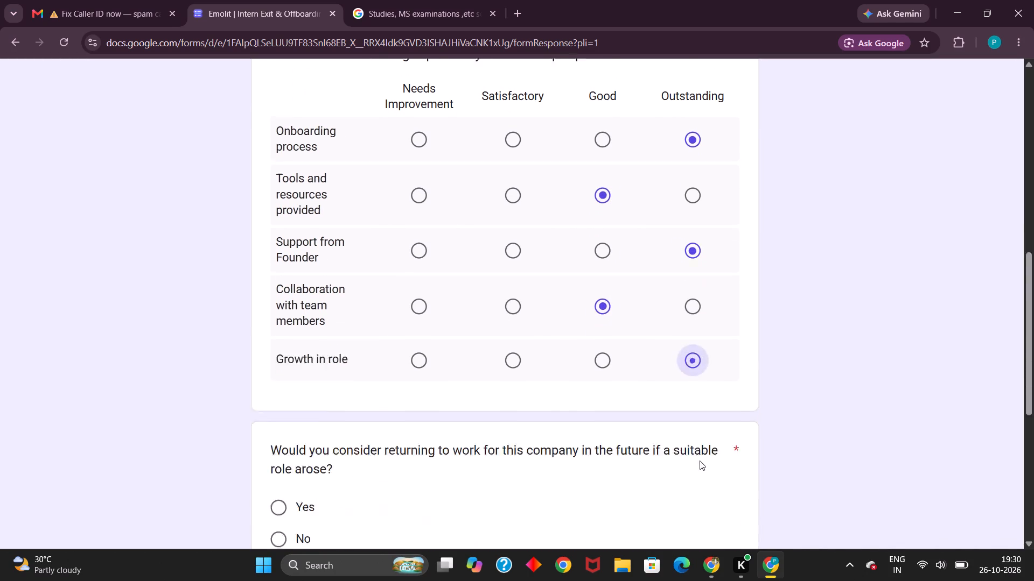
pyautogui.scroll(-2, 700, 460)
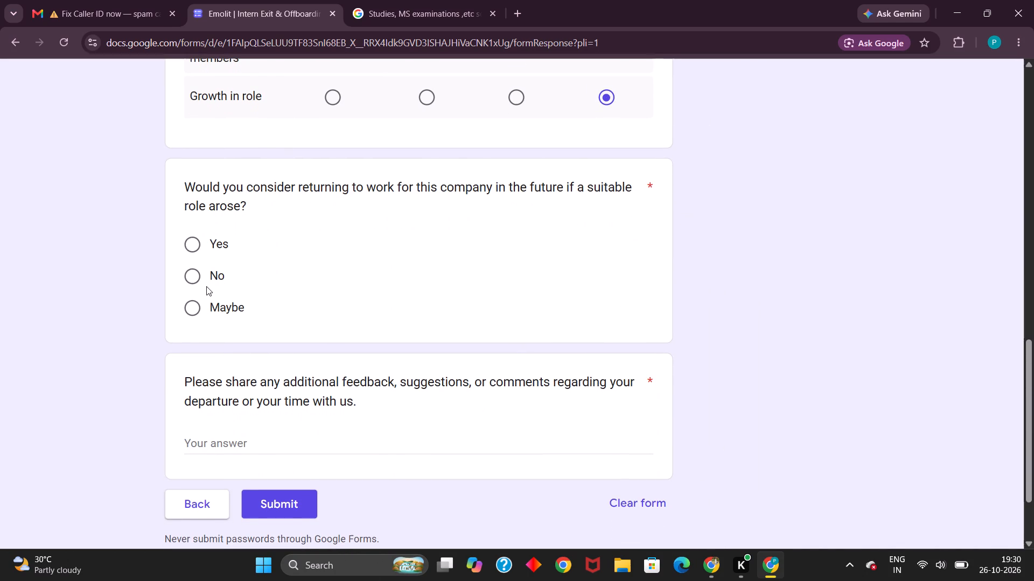
pyautogui.hscroll(1, 218, 264)
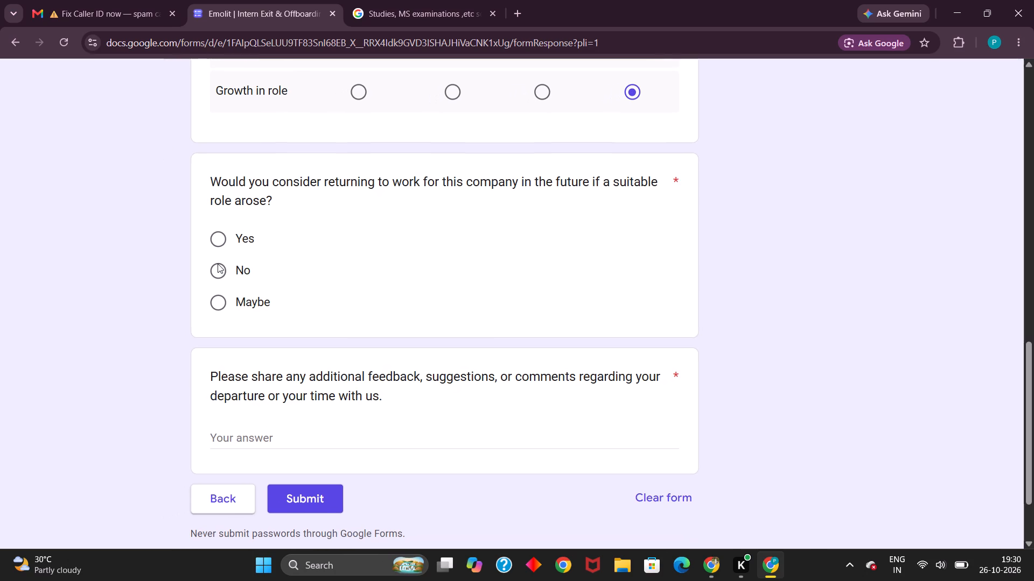
pyautogui.click(223, 236)
# Begin the additional feedback answer with "Great team-worked with amazing and ambitious people,".
pyautogui.click(285, 433)
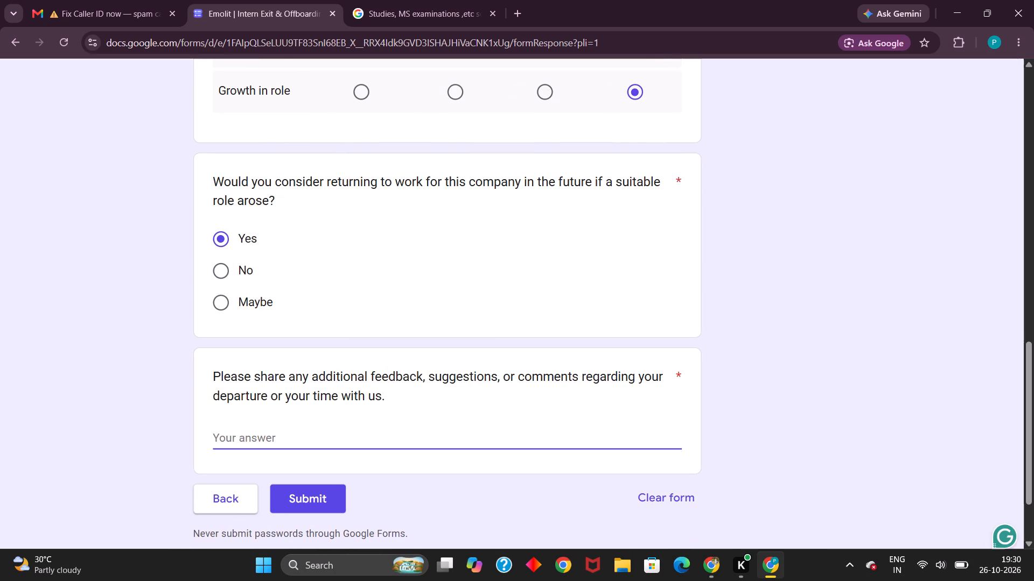
pyautogui.hscroll(1, 285, 433)
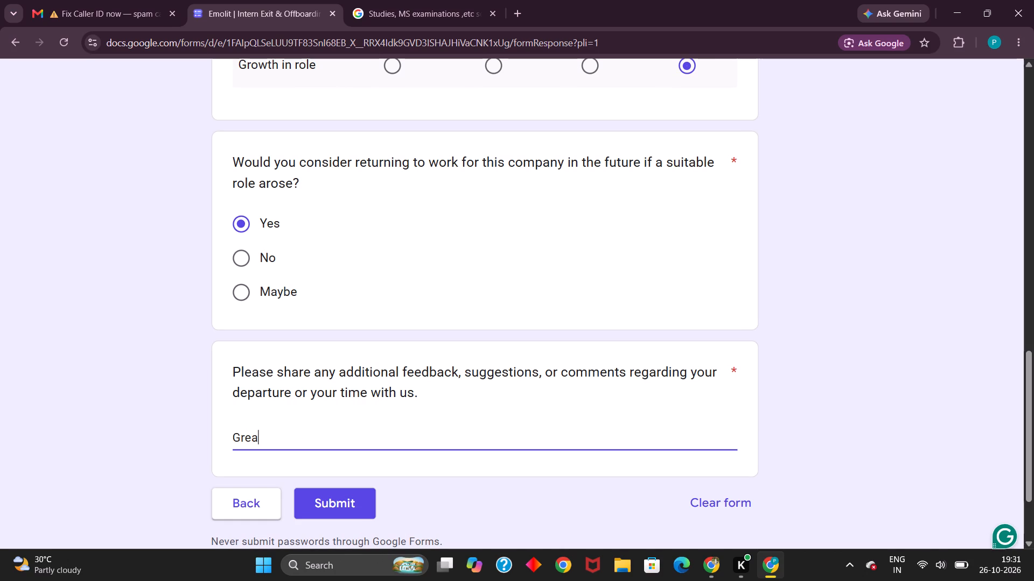
pyautogui.write('-worked with amazing')
pyautogui.press('space')
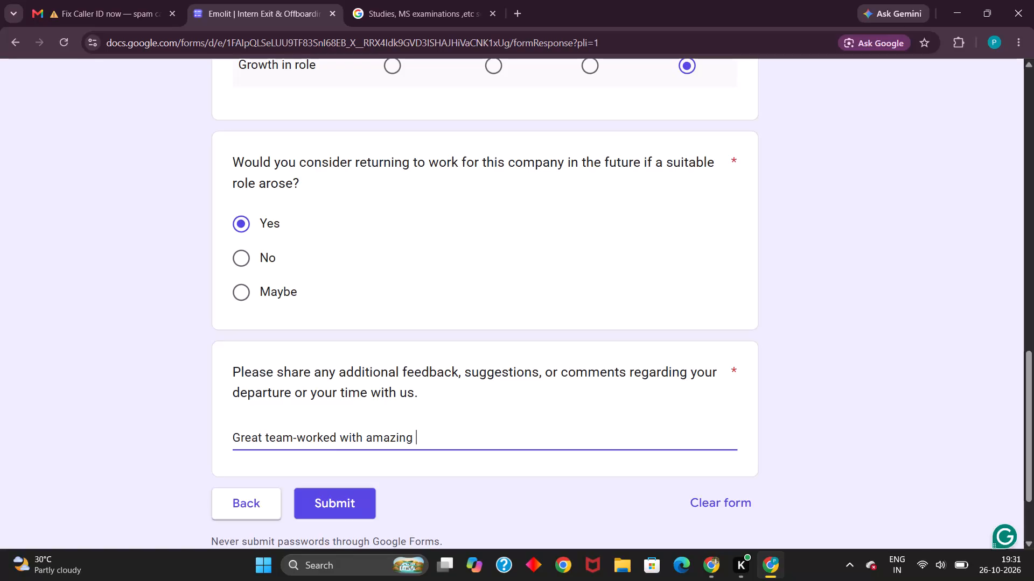
pyautogui.press('a')
pyautogui.press('BackSpace')
pyautogui.write('and ambitious people fr')
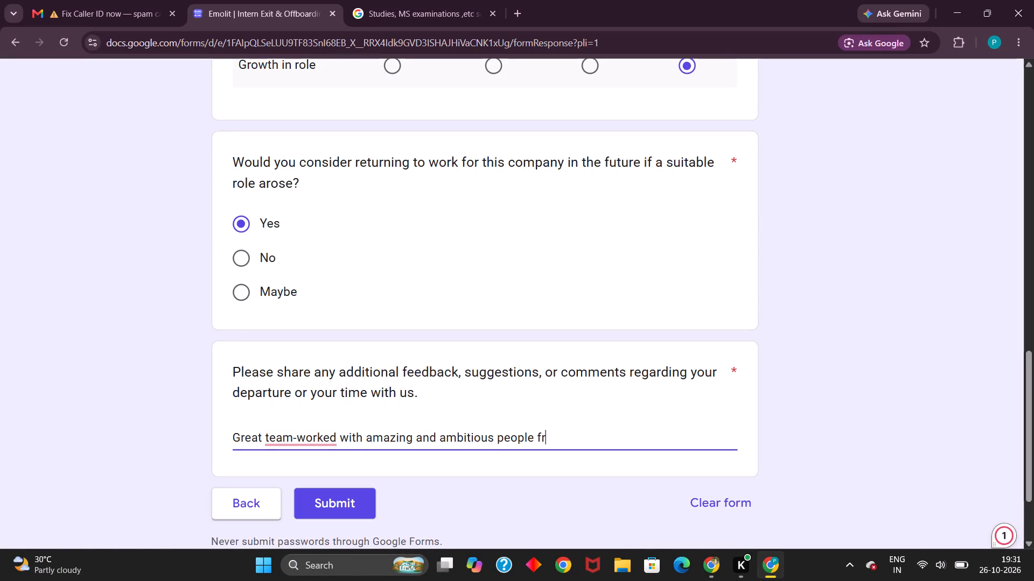
pyautogui.press('BackSpace')
pyautogui.press('BackSpace')
pyautogui.press('BackSpace')
pyautogui.write(',')
pyautogui.press('space')
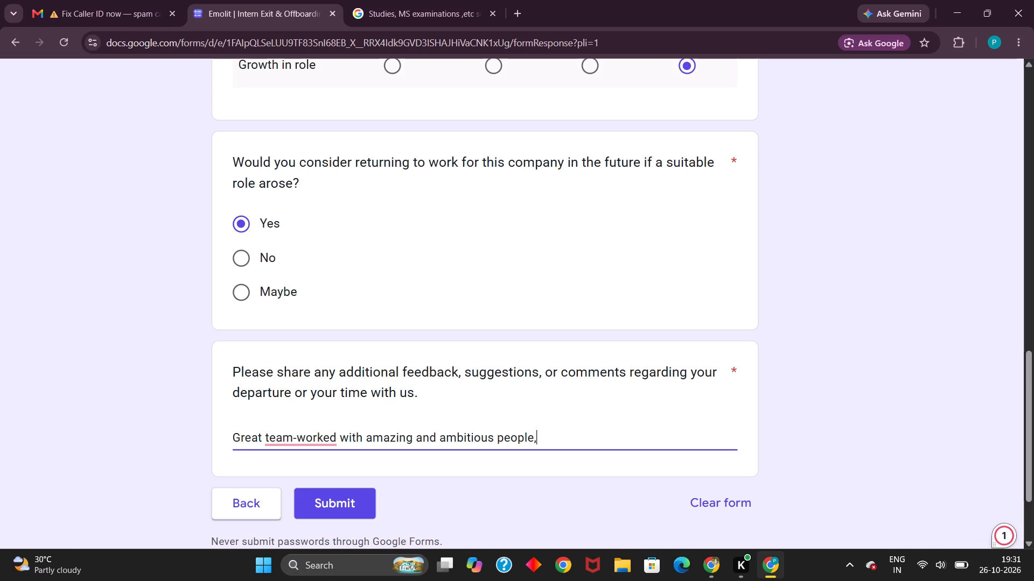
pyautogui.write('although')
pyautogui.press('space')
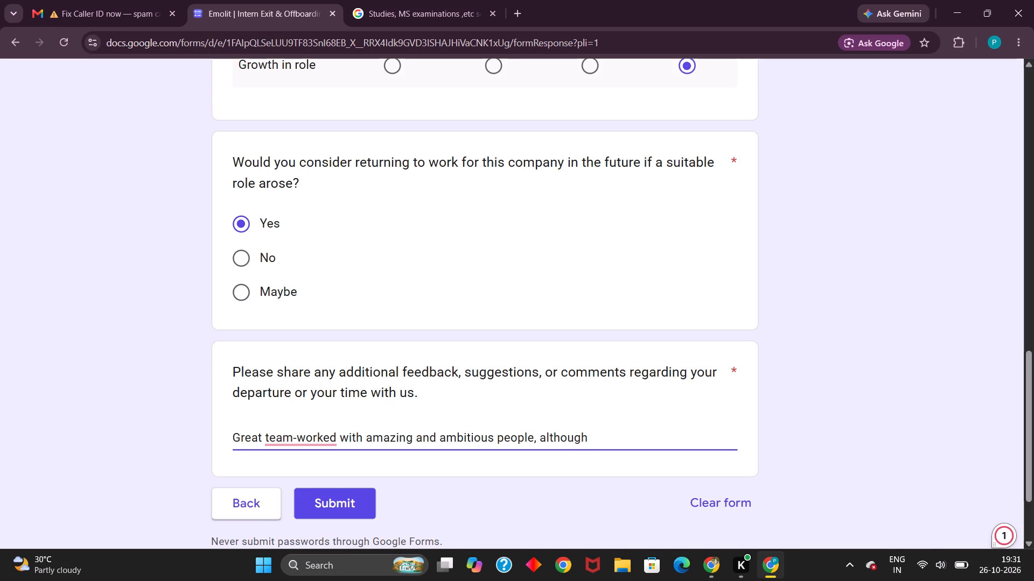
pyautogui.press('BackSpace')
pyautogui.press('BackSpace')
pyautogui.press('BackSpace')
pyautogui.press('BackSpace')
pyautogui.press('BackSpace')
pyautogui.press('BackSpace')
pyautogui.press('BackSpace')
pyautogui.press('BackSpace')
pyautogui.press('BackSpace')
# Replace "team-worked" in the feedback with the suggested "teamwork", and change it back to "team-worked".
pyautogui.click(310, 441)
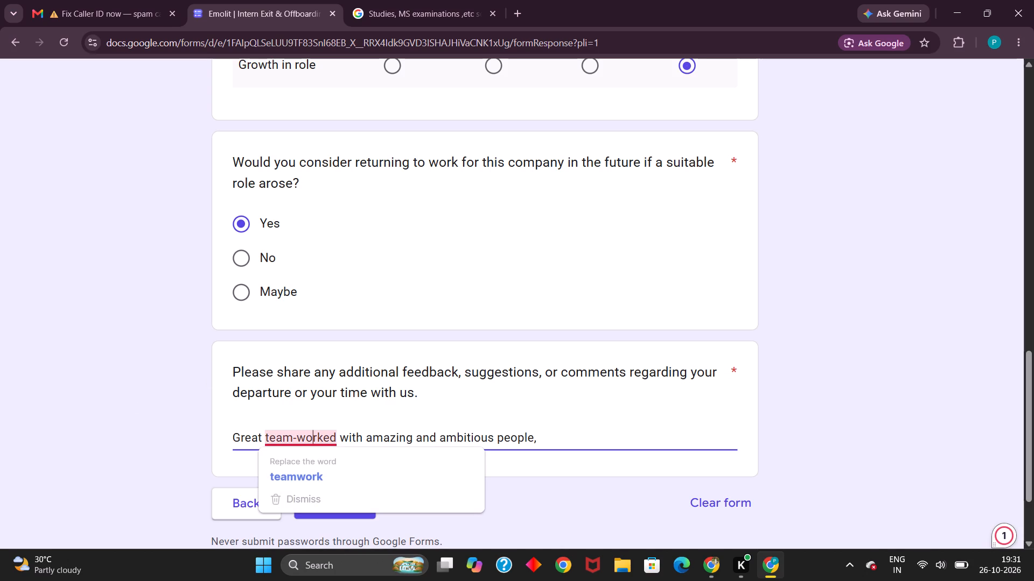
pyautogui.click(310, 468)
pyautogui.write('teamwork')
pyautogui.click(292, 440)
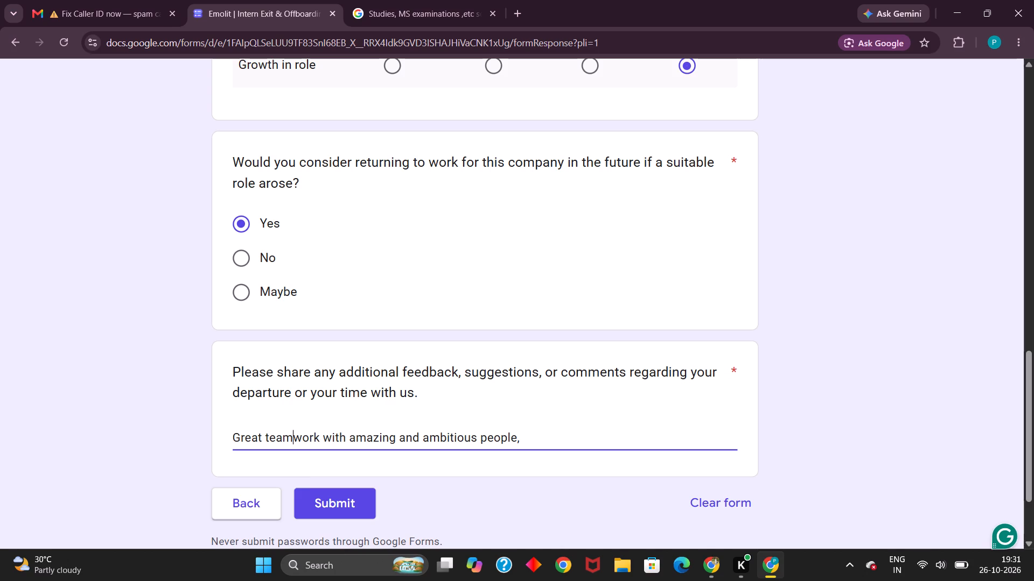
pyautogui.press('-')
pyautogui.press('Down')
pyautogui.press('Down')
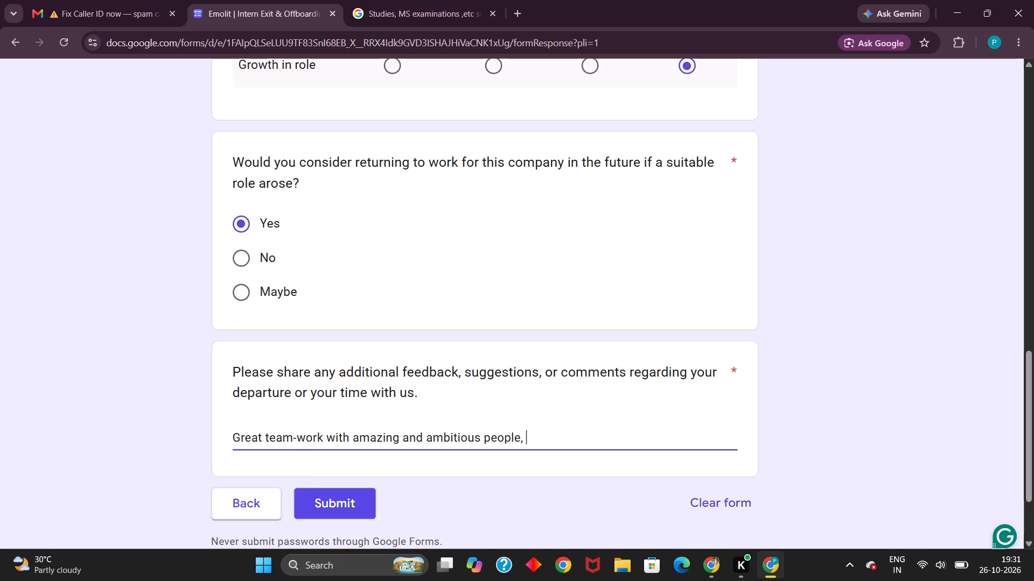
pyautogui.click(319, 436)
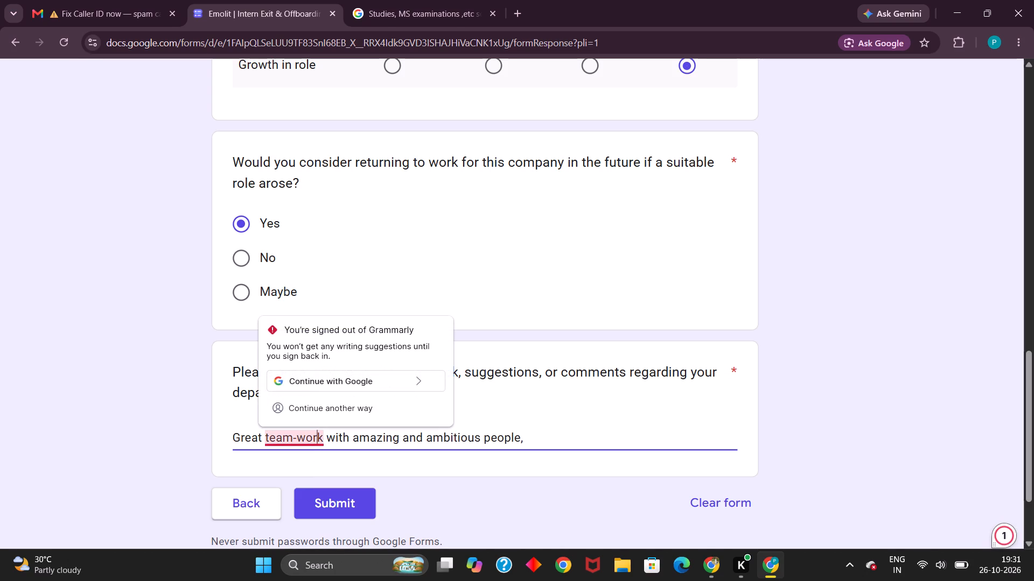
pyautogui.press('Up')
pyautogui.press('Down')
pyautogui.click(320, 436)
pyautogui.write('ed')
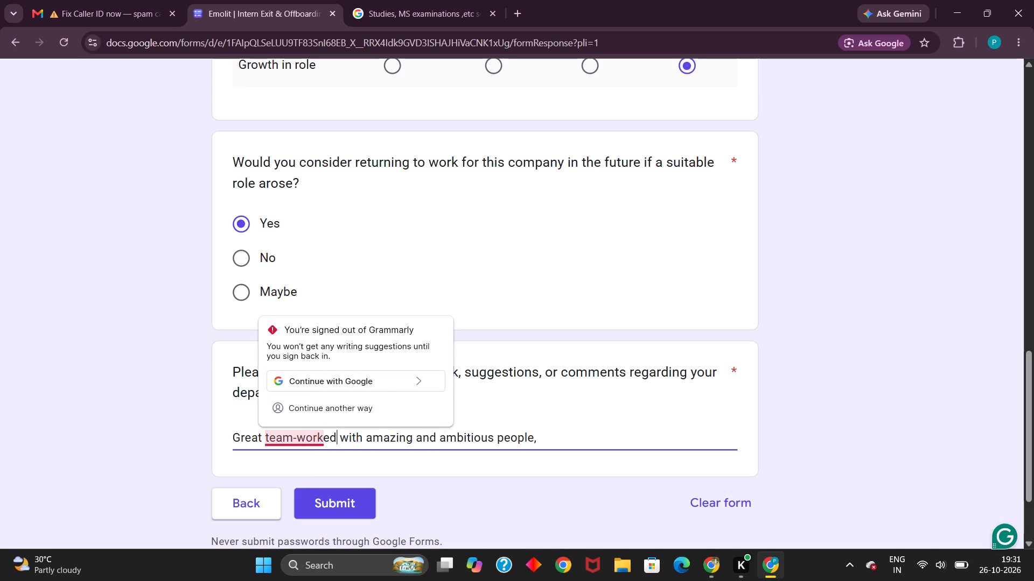
# Insert a space before the hyphen so the feedback reads "Great team -worked", and return to the end of the answer.
pyautogui.click(291, 438)
pyautogui.press('space')
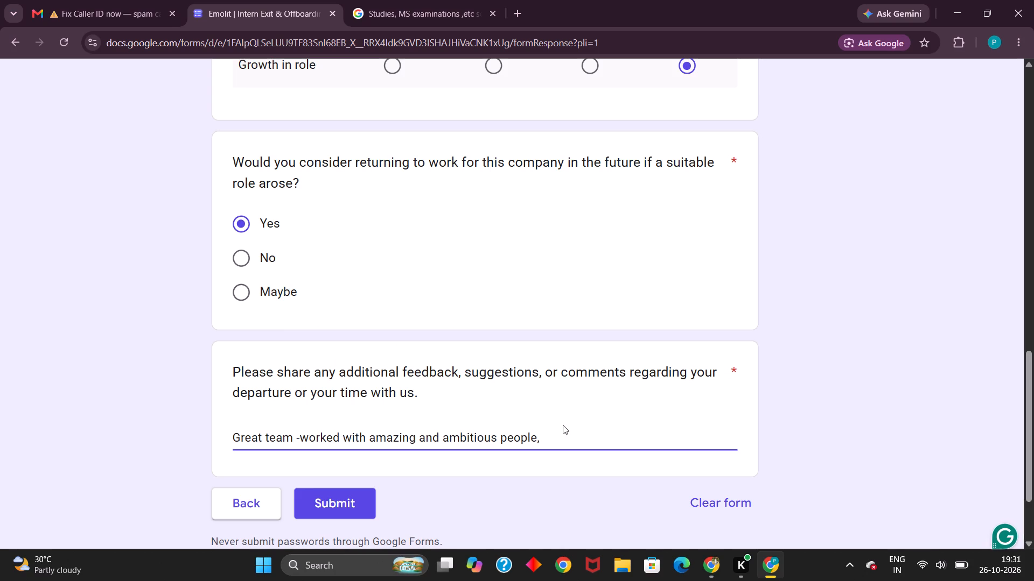
pyautogui.click(543, 440)
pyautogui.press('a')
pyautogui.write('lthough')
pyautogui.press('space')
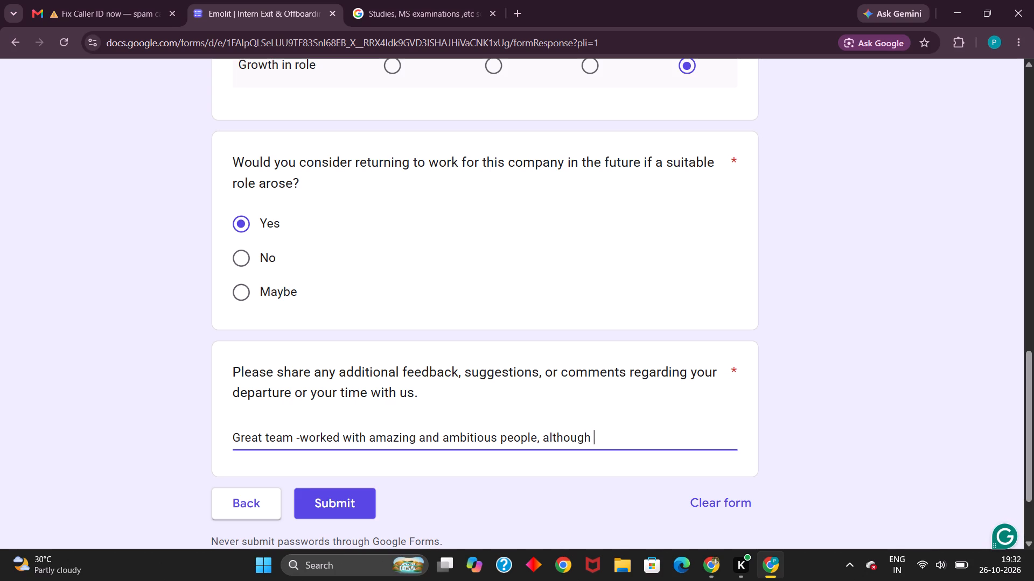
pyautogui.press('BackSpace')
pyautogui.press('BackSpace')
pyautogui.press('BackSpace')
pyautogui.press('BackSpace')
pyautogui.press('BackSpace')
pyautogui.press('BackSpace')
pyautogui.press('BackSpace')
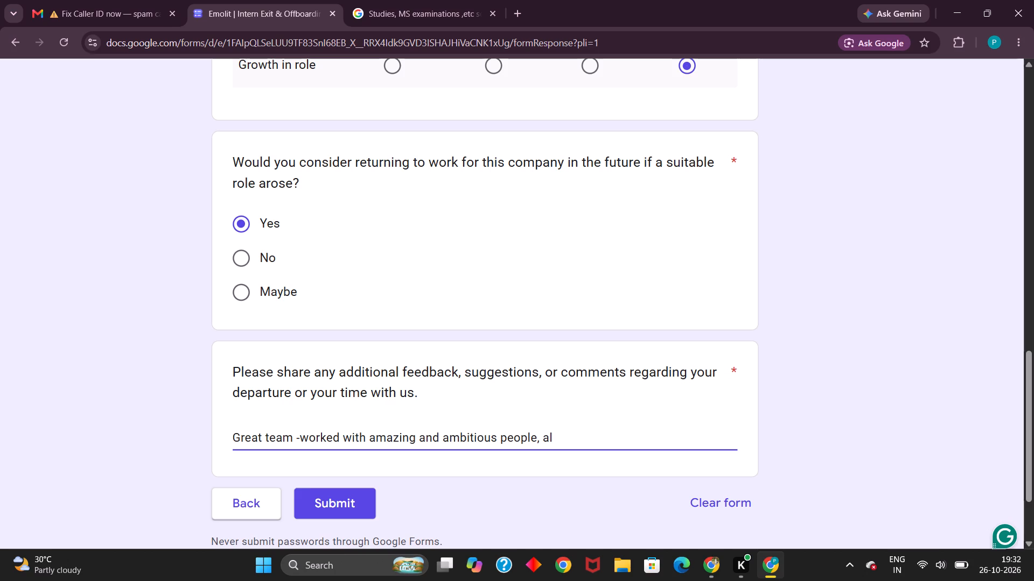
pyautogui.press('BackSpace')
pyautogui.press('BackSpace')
# Continue the feedback with "only suggestion would be to open up to new things and new ideas".
pyautogui.write('only suggestion would be to p')
pyautogui.press('BackSpace')
pyautogui.write('open up to new things and new ideas')
pyautogui.press('space')
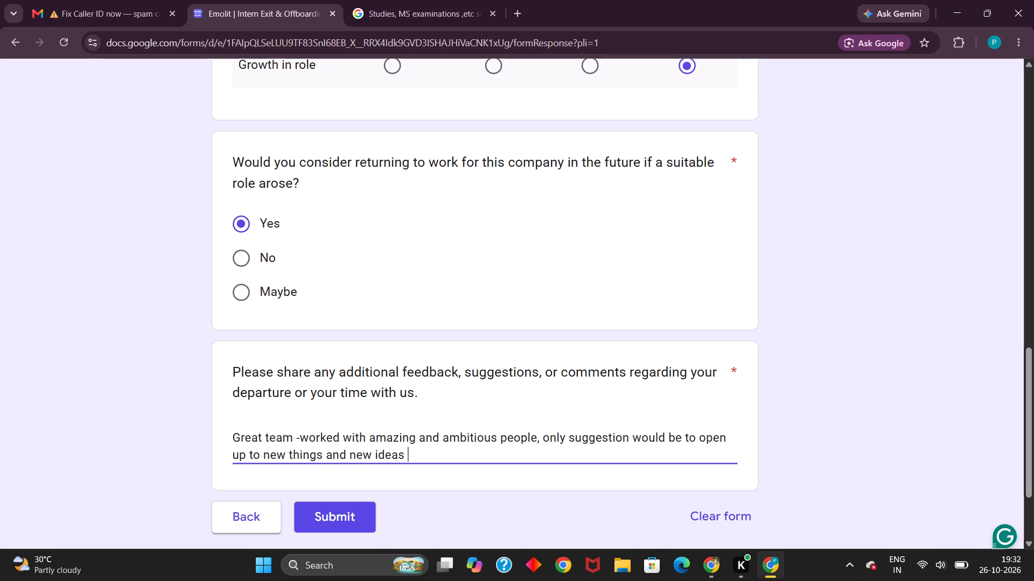
# Rewrite the end of the feedback so the suggestion reads "open up to new ideas".
pyautogui.press('-')
pyautogui.press('BackSpace')
pyautogui.press('BackSpace')
pyautogui.press('BackSpace')
pyautogui.press('BackSpace')
pyautogui.press('BackSpace')
pyautogui.press('BackSpace')
pyautogui.press('BackSpace')
pyautogui.press('BackSpace')
pyautogui.press('BackSpace')
pyautogui.press('BackSpace')
pyautogui.press('BackSpace')
pyautogui.press('BackSpace')
pyautogui.press('BackSpace')
pyautogui.press('BackSpace')
pyautogui.press('BackSpace')
pyautogui.press('BackSpace')
pyautogui.press('BackSpace')
pyautogui.press('BackSpace')
pyautogui.press('BackSpace')
pyautogui.press('BackSpace')
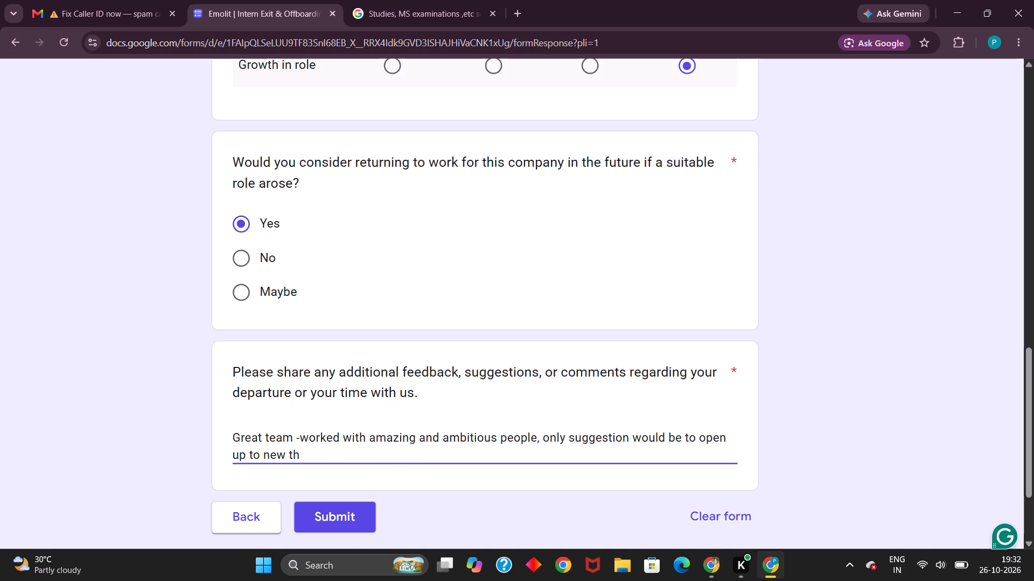
pyautogui.press('BackSpace')
pyautogui.press('BackSpace')
pyautogui.press('BackSpace')
pyautogui.press('BackSpace')
pyautogui.press('BackSpace')
pyautogui.press('BackSpace')
pyautogui.write('new ideas')
# Extend the feedback with "which might seem odd to someone but since its just the start we can always test ideas".
pyautogui.press('space')
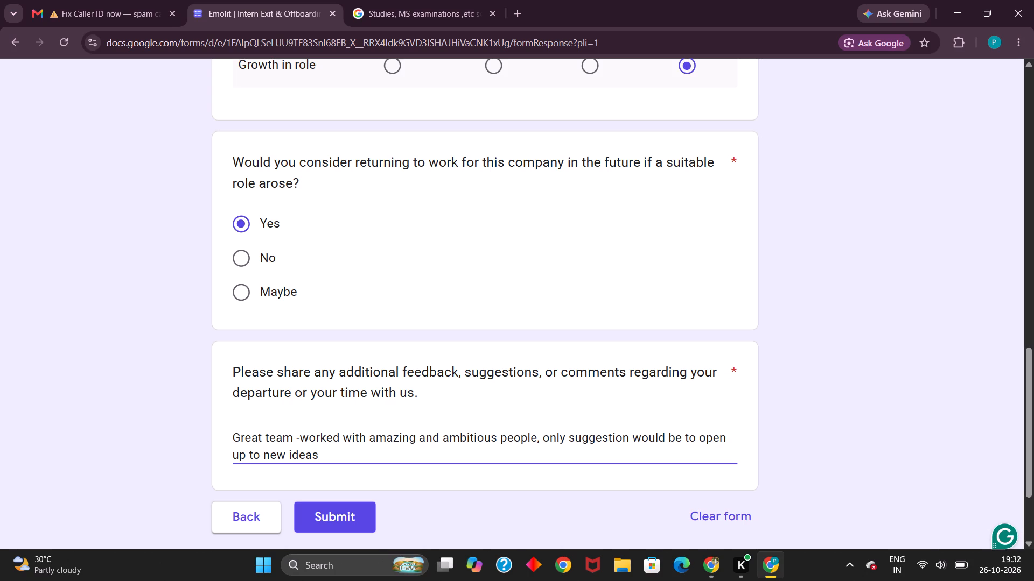
pyautogui.write('which might seem odd')
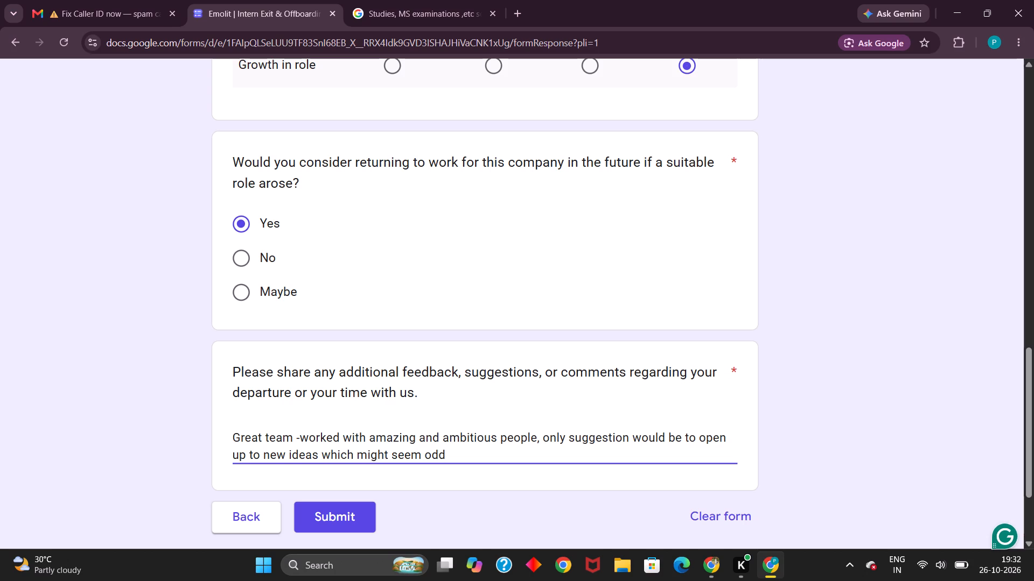
pyautogui.press('space')
pyautogui.write('to someone but since it')
pyautogui.press('space')
pyautogui.press('BackSpace')
pyautogui.write('s just the start we can')
pyautogui.press('space')
pyautogui.write('always test we')
pyautogui.press('BackSpace')
pyautogui.press('BackSpace')
pyautogui.write('idead')
pyautogui.press('BackSpace')
pyautogui.write('s')
pyautogui.press('space')
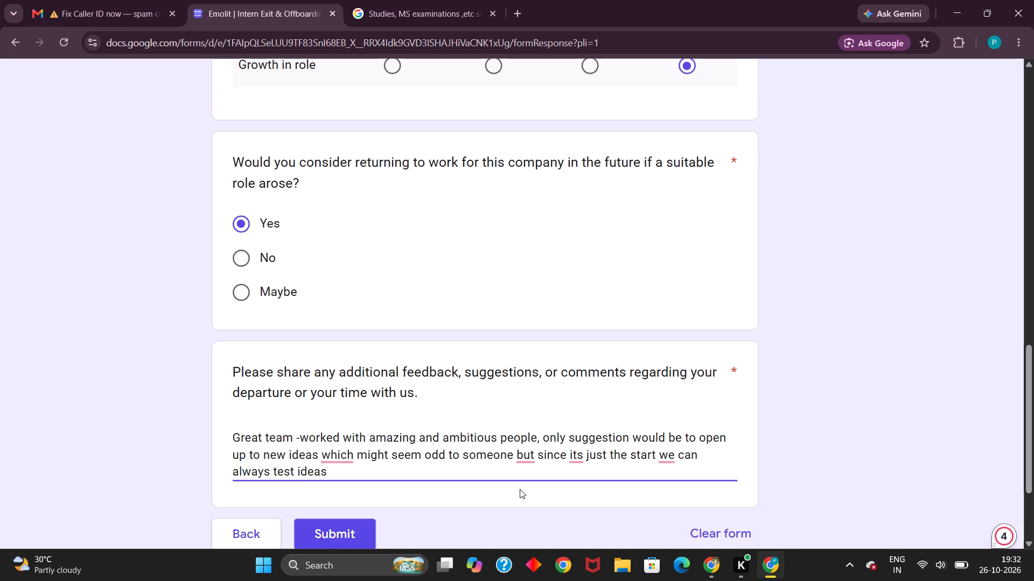
# Replace "someone" in the feedback answer with "a few".
pyautogui.scroll(-1, 296, 437)
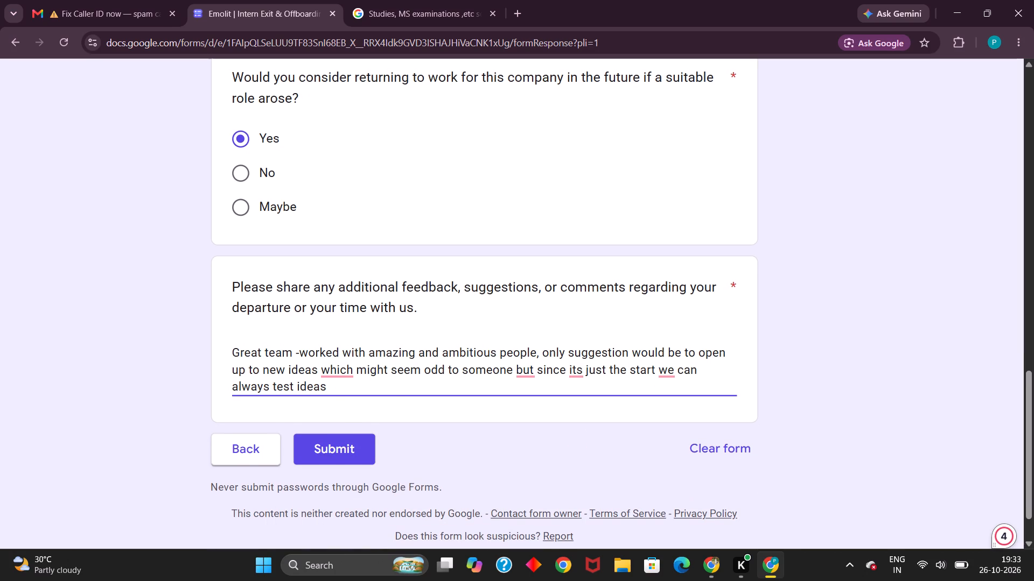
pyautogui.moveTo(516, 375); pyautogui.dragTo(466, 375)
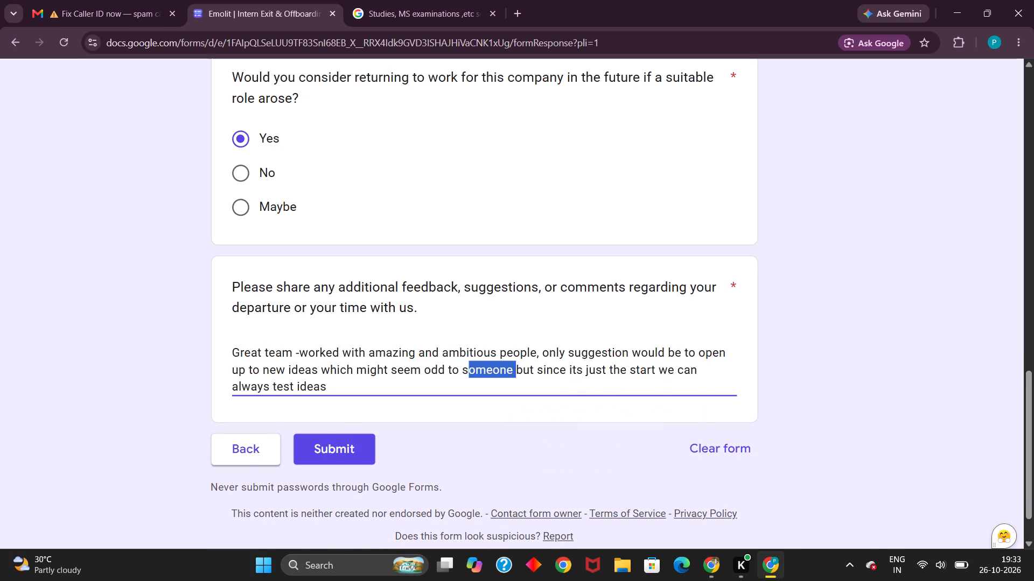
pyautogui.moveTo(466, 375); pyautogui.dragTo(462, 375)
pyautogui.write('a fe')
pyautogui.write('w')
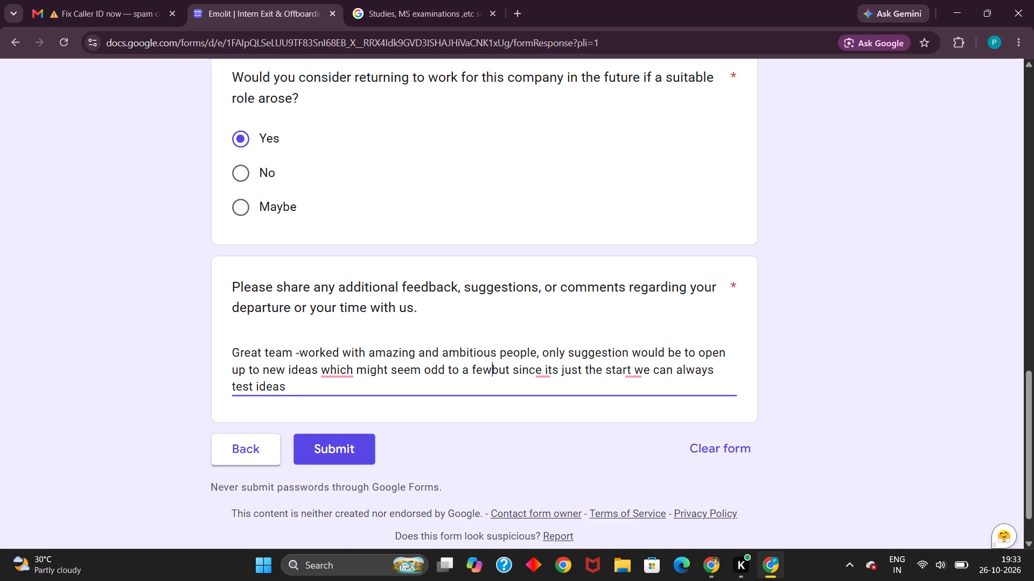
pyautogui.press('space')
# Insert "or not in a linear fashion" after "odd" in the feedback answer.
pyautogui.click(452, 365)
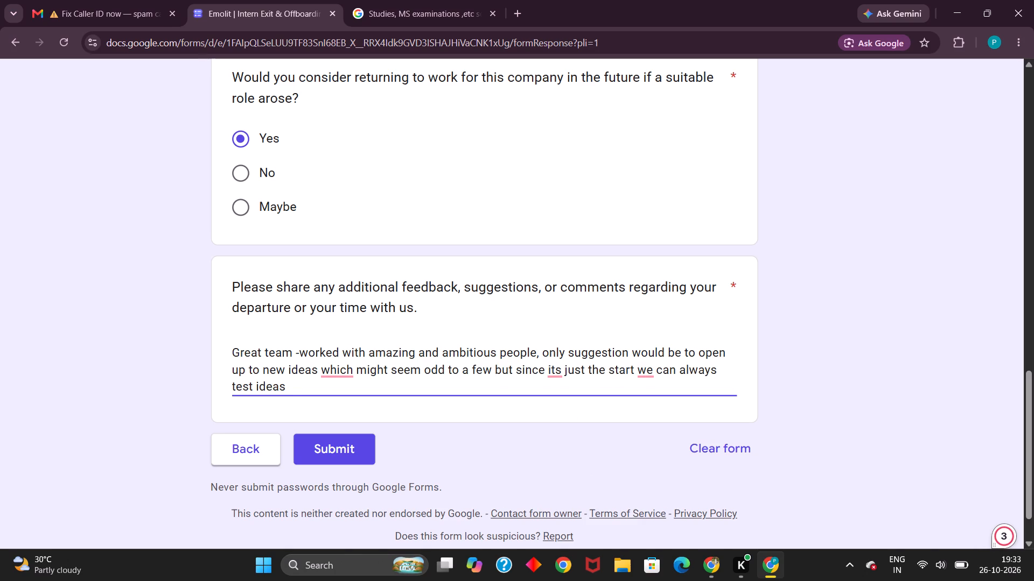
pyautogui.click(444, 365)
pyautogui.press('space')
pyautogui.write('or not i n')
pyautogui.press('BackSpace')
pyautogui.press('BackSpace')
pyautogui.write('n a linear')
pyautogui.press('space')
pyautogui.write('fashion')
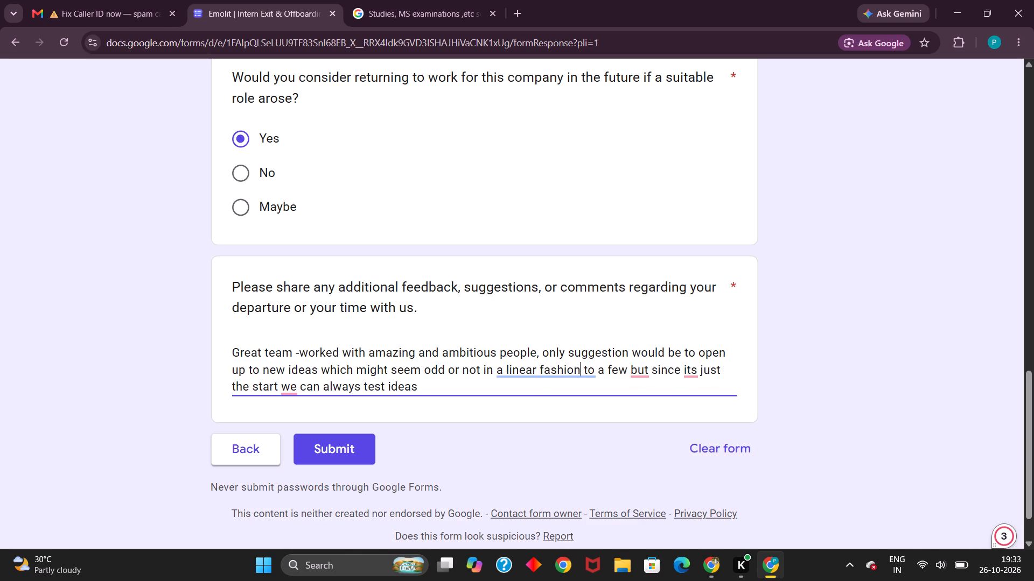
# Copy the whole feedback answer into the follow-up prompt of the Google AI rephrasing conversation.
pyautogui.click(386, 382)
pyautogui.hotkey('ctrl', 'a')
pyautogui.hotkey('ctrl', 'c')
pyautogui.click(479, 0)
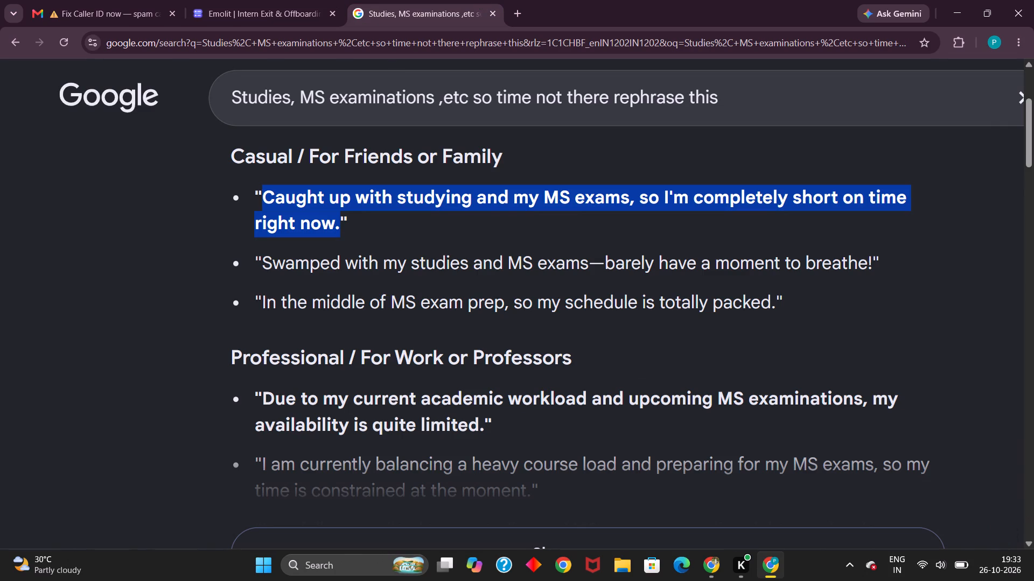
pyautogui.click(306, 390)
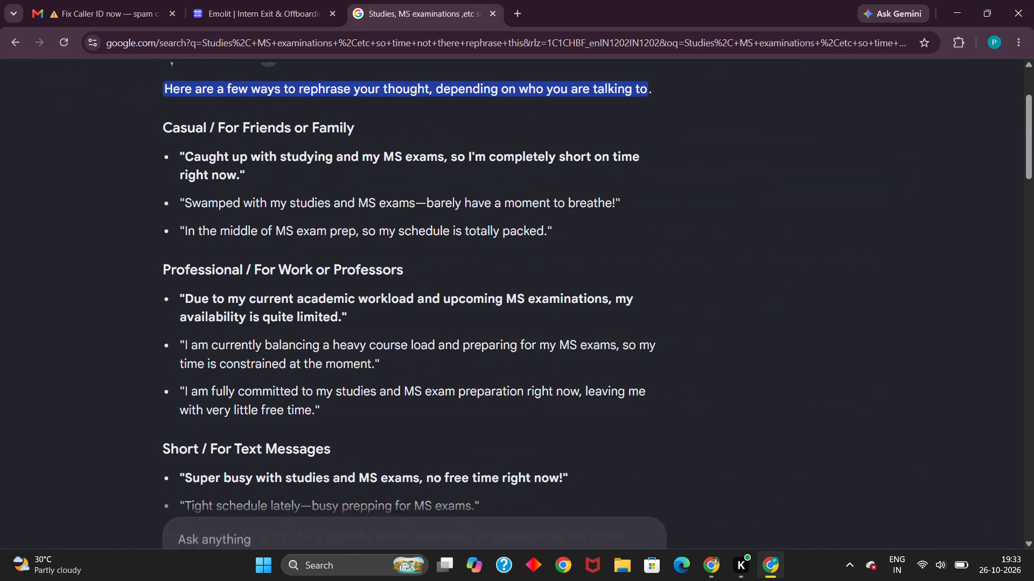
pyautogui.scroll(-1, 265, 479)
pyautogui.click(258, 500)
pyautogui.hotkey('ctrl', 'v')
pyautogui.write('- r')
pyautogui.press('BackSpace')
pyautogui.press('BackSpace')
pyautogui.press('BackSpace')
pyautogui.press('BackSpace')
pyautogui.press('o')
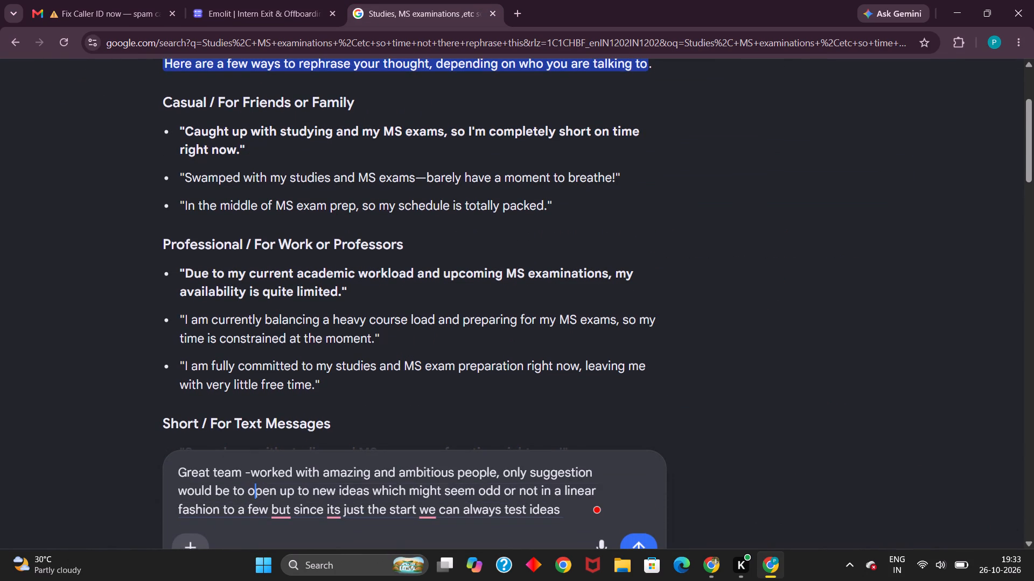
# Append "- rephrase this" to the pasted feedback in the follow-up prompt and send it to the Google AI.
pyautogui.click(576, 507)
pyautogui.write('- rephrase this')
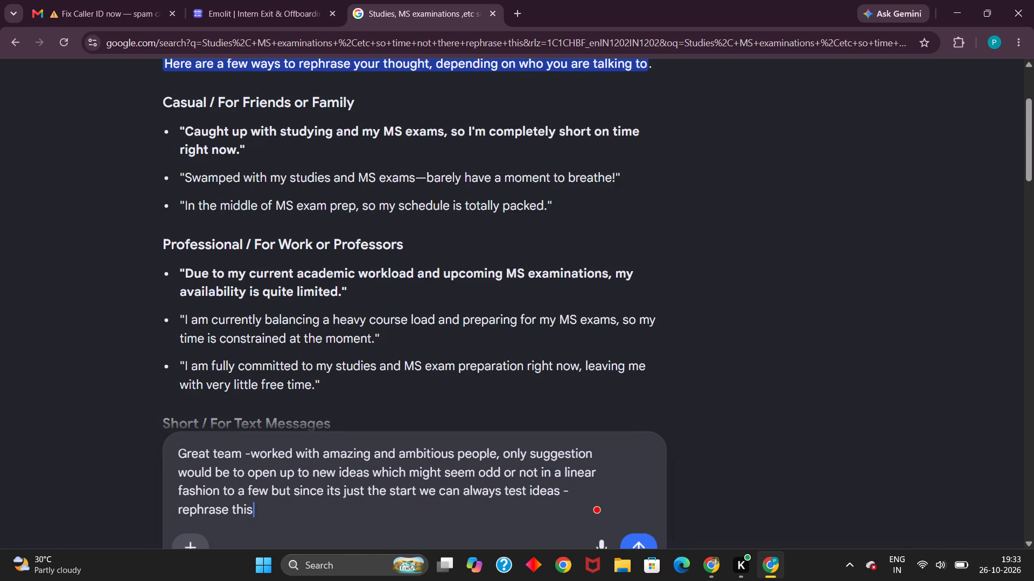
pyautogui.press('space')
pyautogui.press('Return')
# Replace the form's additional feedback answer with the first "Balanced & Constructive" rephrasing, copied without its quotation marks and final period.
pyautogui.scroll(-1, 528, 200)
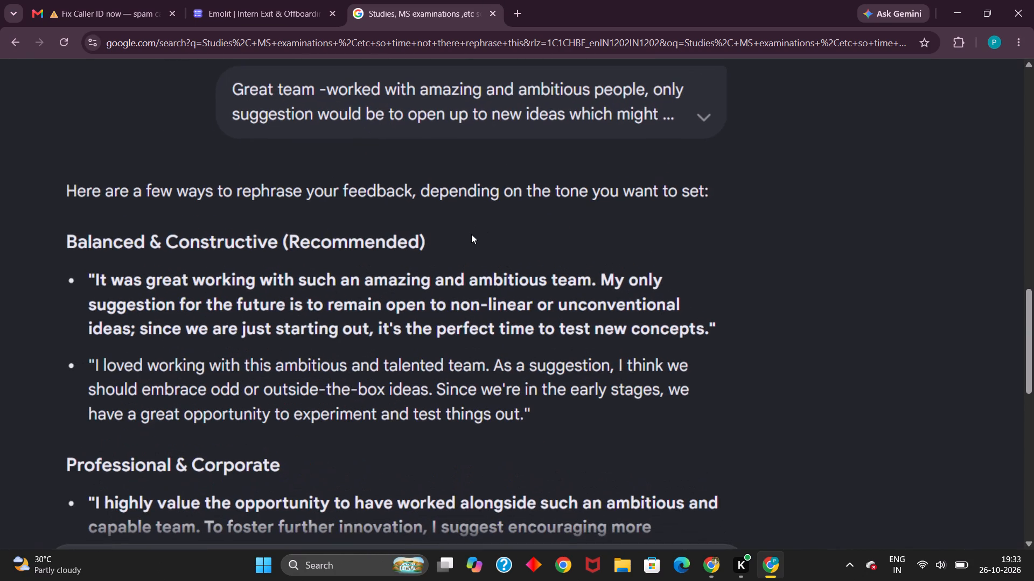
pyautogui.moveTo(96, 277); pyautogui.dragTo(348, 293)
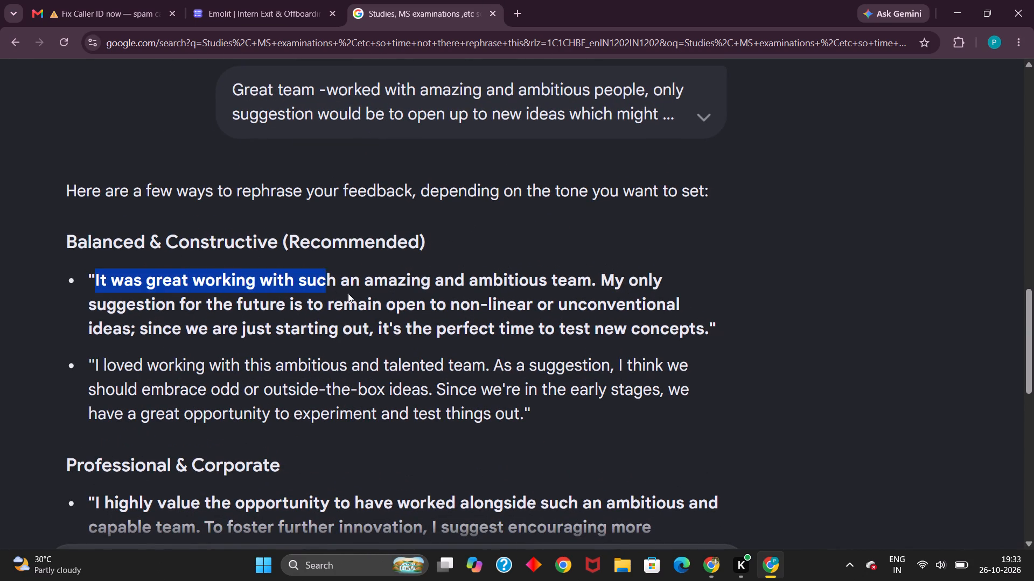
pyautogui.moveTo(348, 293); pyautogui.dragTo(728, 329)
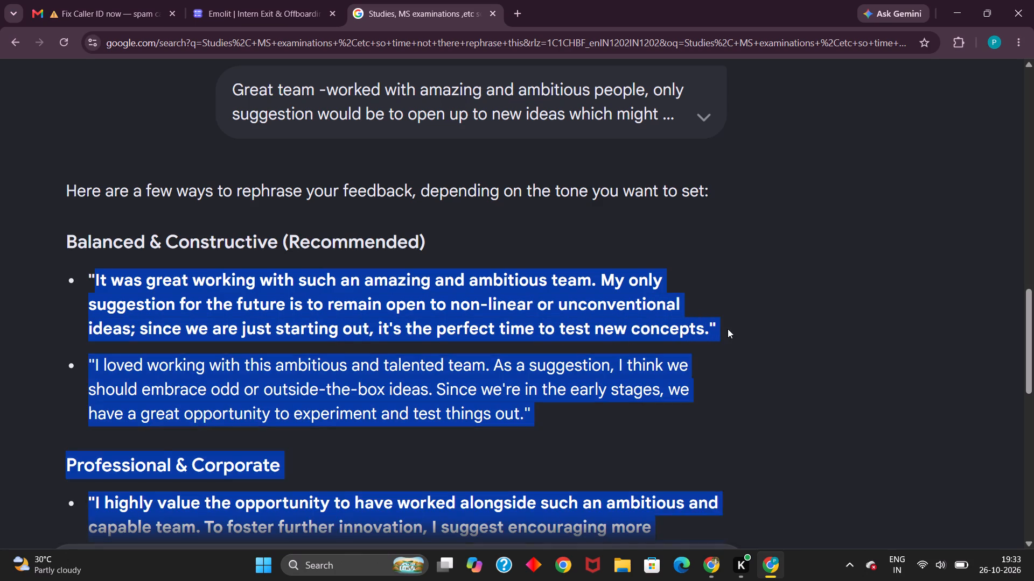
pyautogui.moveTo(728, 329); pyautogui.dragTo(707, 334)
pyautogui.hotkey('ctrl', 'c')
pyautogui.click(364, 0)
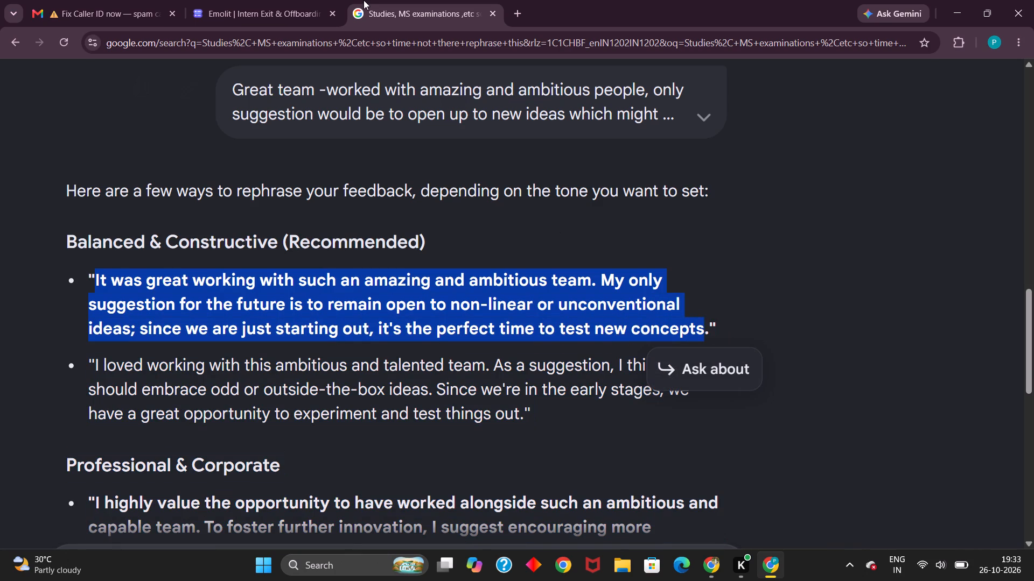
pyautogui.click(322, 0)
pyautogui.hotkey('ctrl', 'v')
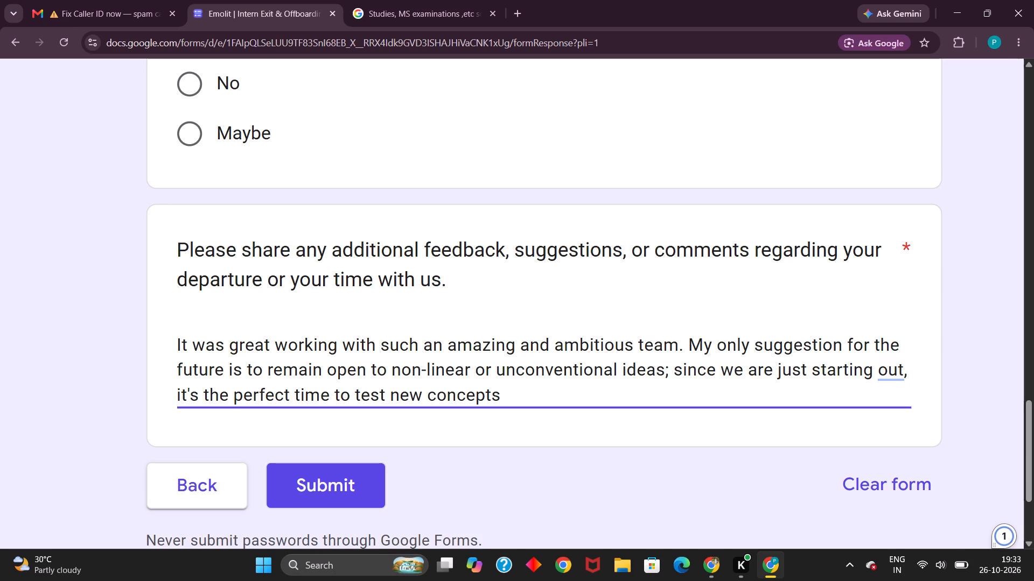
# Replace "we are just" with "Emolit is" in the feedback answer.
pyautogui.moveTo(719, 371); pyautogui.dragTo(801, 374)
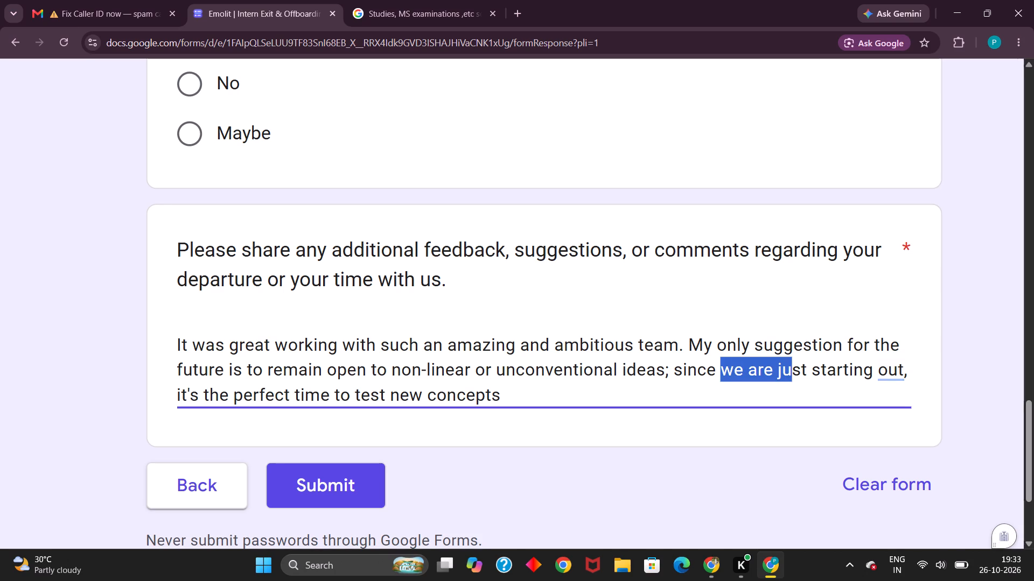
pyautogui.press('BackSpace')
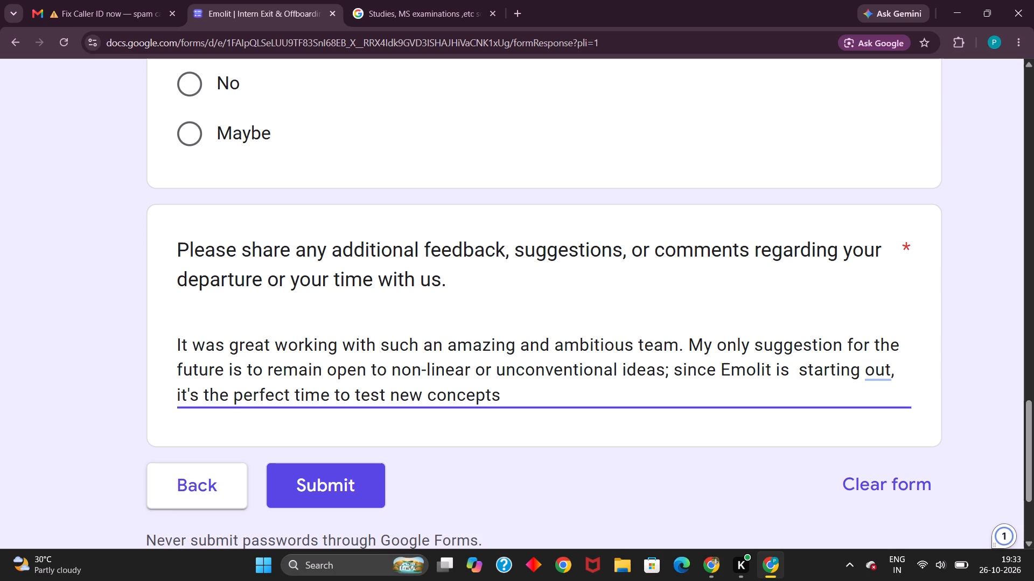
pyautogui.press('BackSpace')
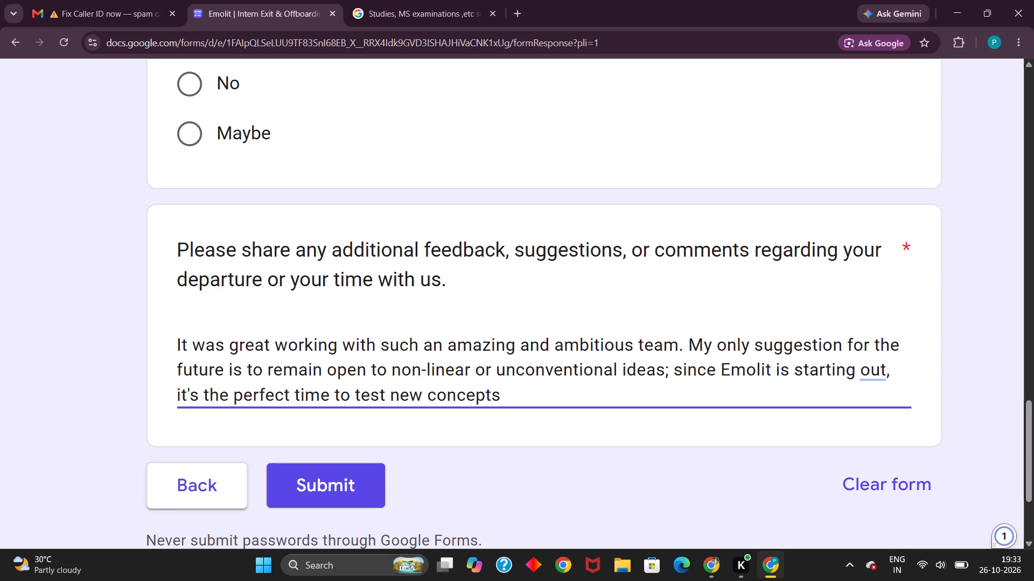
# Replace "it's the" with "I would consider this the" before "perfect time" in the feedback answer.
pyautogui.moveTo(233, 401); pyautogui.dragTo(174, 403)
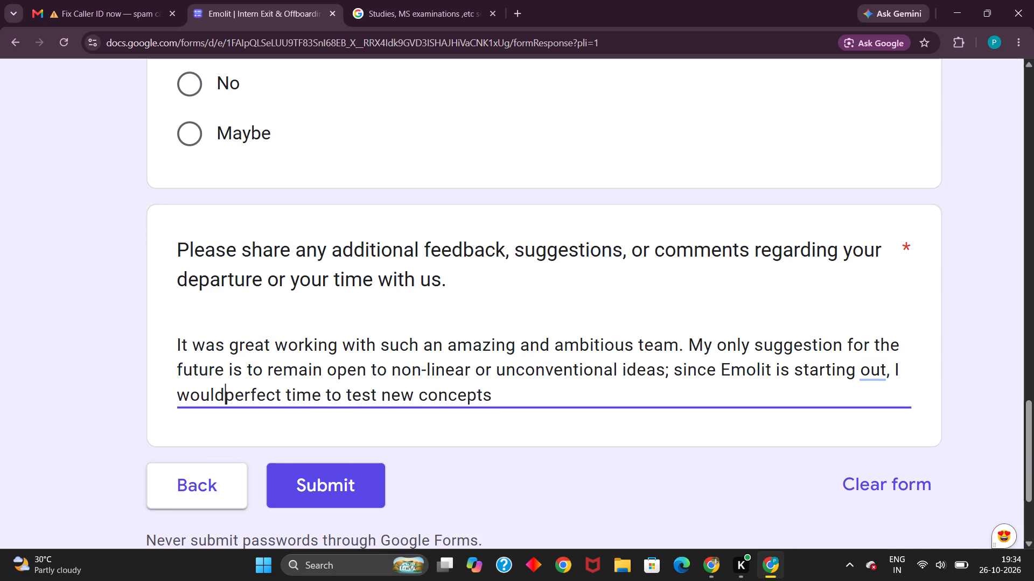
pyautogui.press('BackSpace')
pyautogui.press('BackSpace')
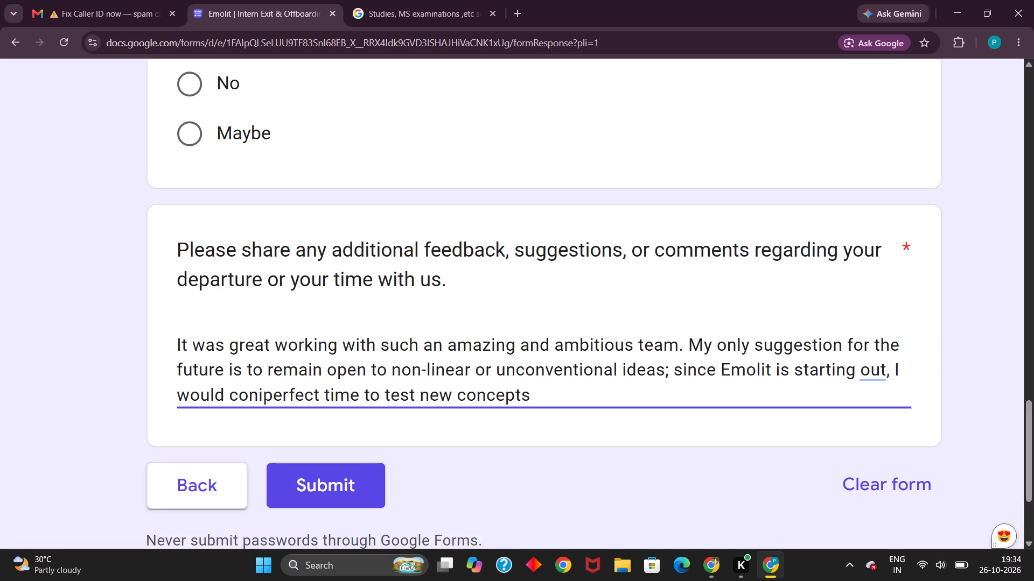
pyautogui.press('BackSpace')
pyautogui.write('sifer')
pyautogui.press('space')
pyautogui.press('BackSpace')
pyautogui.press('BackSpace')
pyautogui.press('BackSpace')
pyautogui.press('BackSpace')
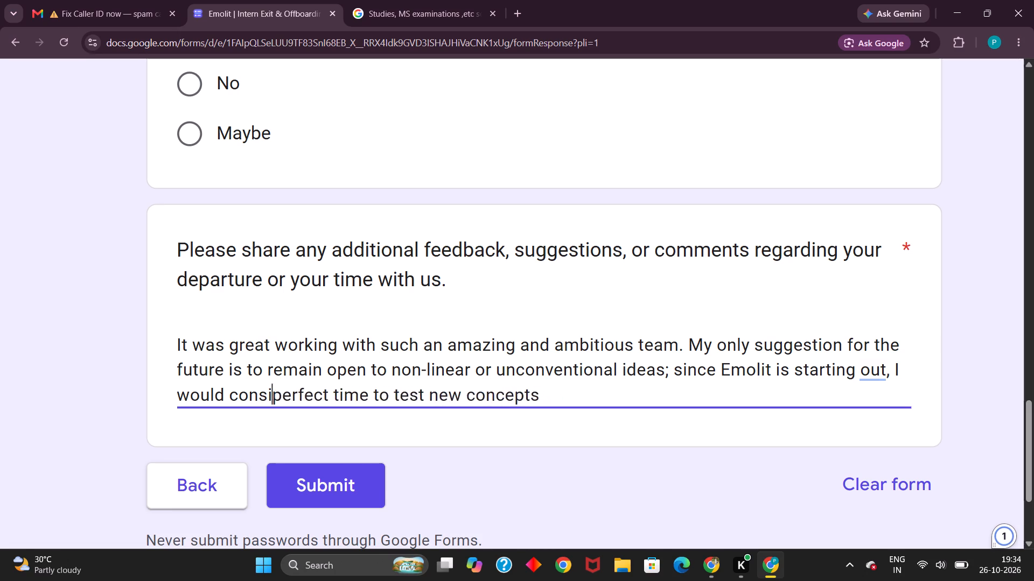
pyautogui.write('der this the')
pyautogui.press('space')
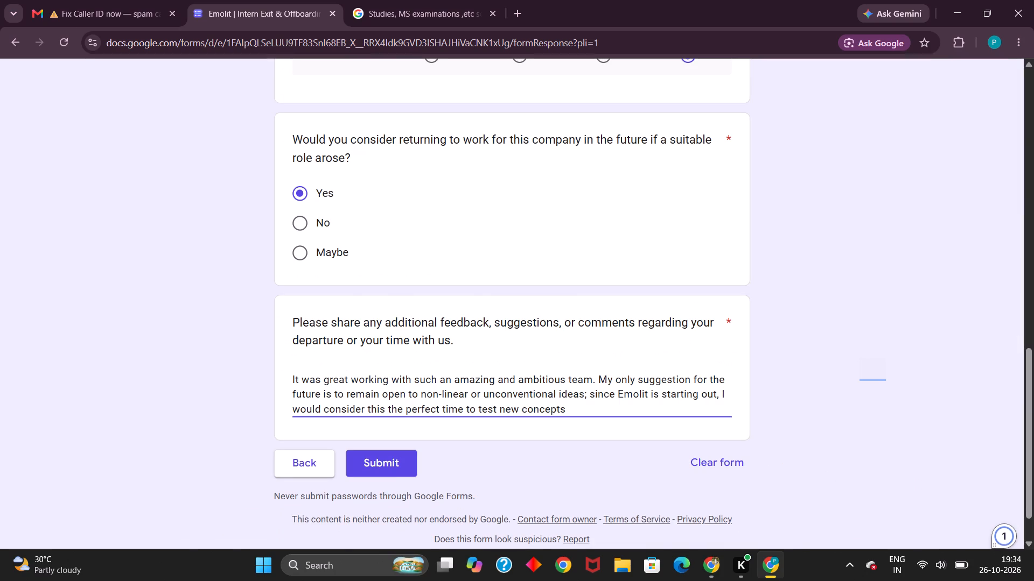
# Replace "concepts" with "ideas" at the end of the feedback answer.
pyautogui.moveTo(562, 408); pyautogui.dragTo(526, 410)
pyautogui.press('BackSpace')
pyautogui.press('BackSpace')
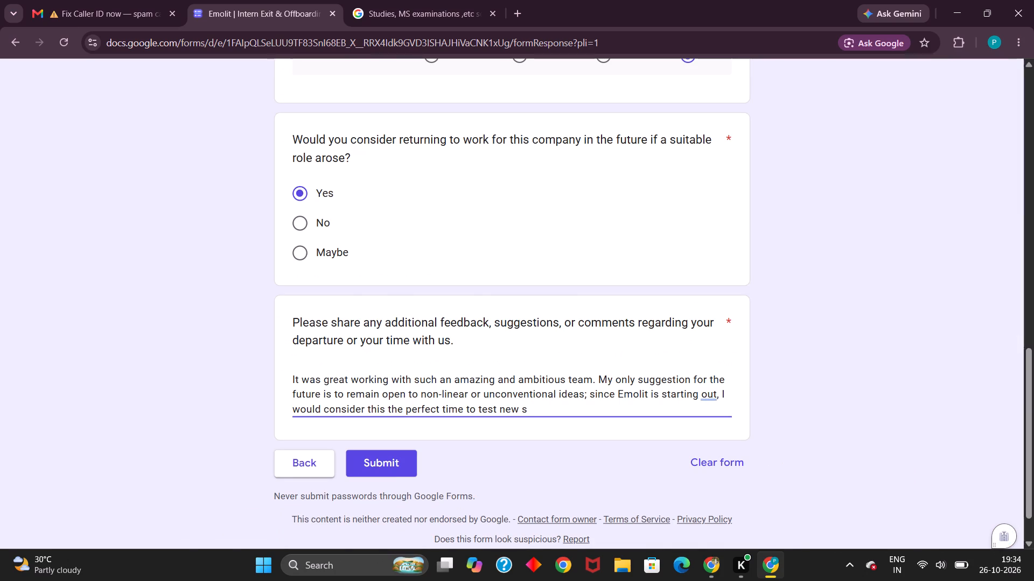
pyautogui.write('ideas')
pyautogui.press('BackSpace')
# Append "- be it tech or marketing" after "ideas" at the end of the feedback answer.
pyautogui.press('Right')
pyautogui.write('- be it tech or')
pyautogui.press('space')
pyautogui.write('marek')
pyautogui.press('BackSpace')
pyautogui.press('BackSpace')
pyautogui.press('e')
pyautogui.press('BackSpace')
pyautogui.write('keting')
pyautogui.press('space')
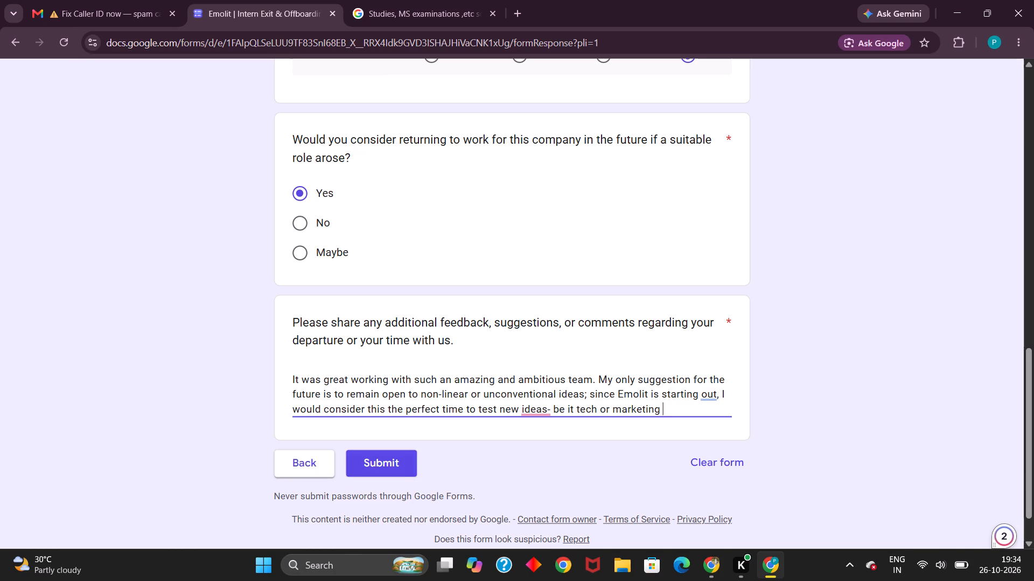
# Review the answers on this form page, from the feedback answer back to the tasks and responsibilities question.
pyautogui.scroll(4, 427, 328)
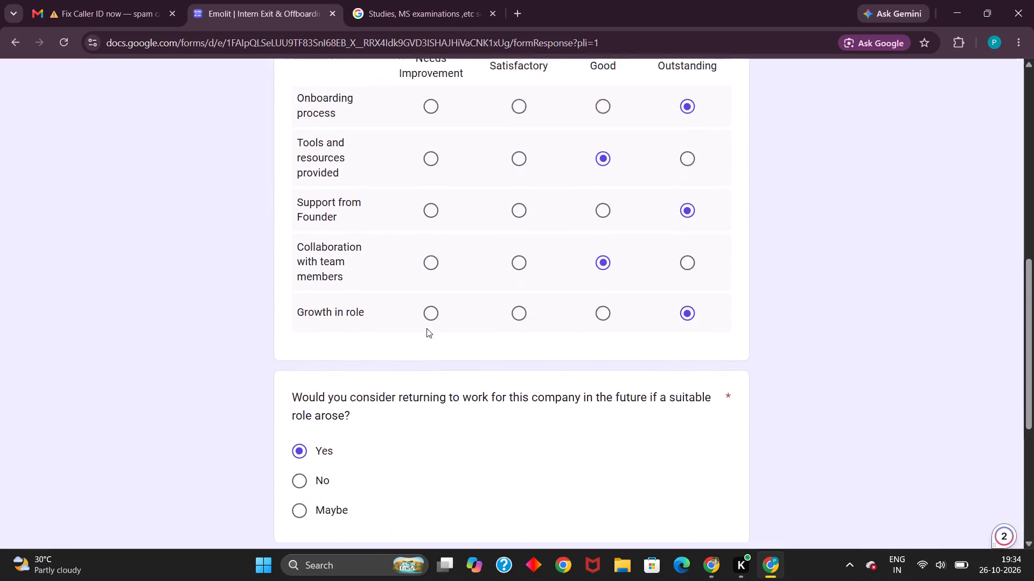
pyautogui.scroll(9, 427, 328)
pyautogui.scroll(-1, 427, 328)
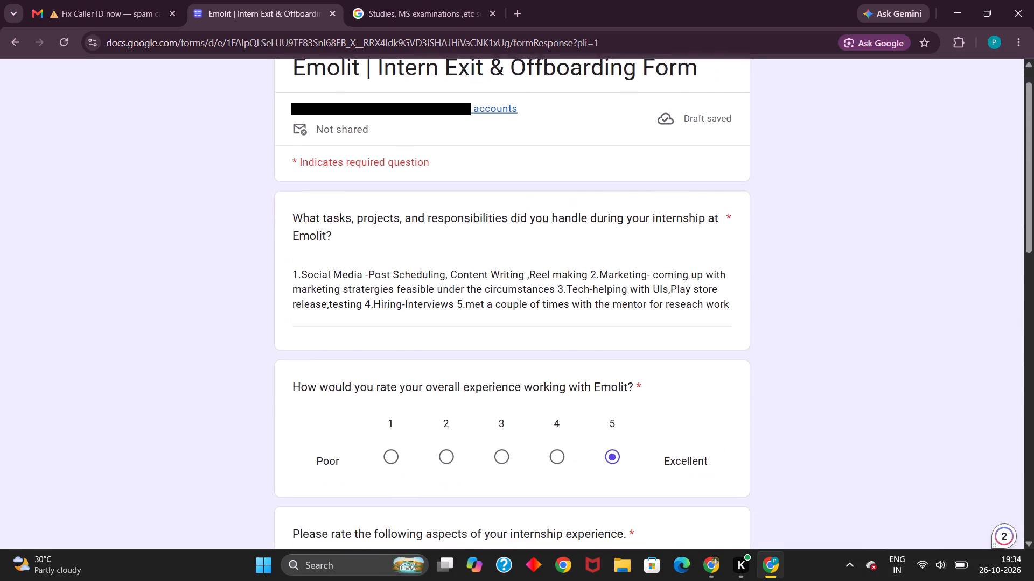
pyautogui.scroll(-1, 427, 328)
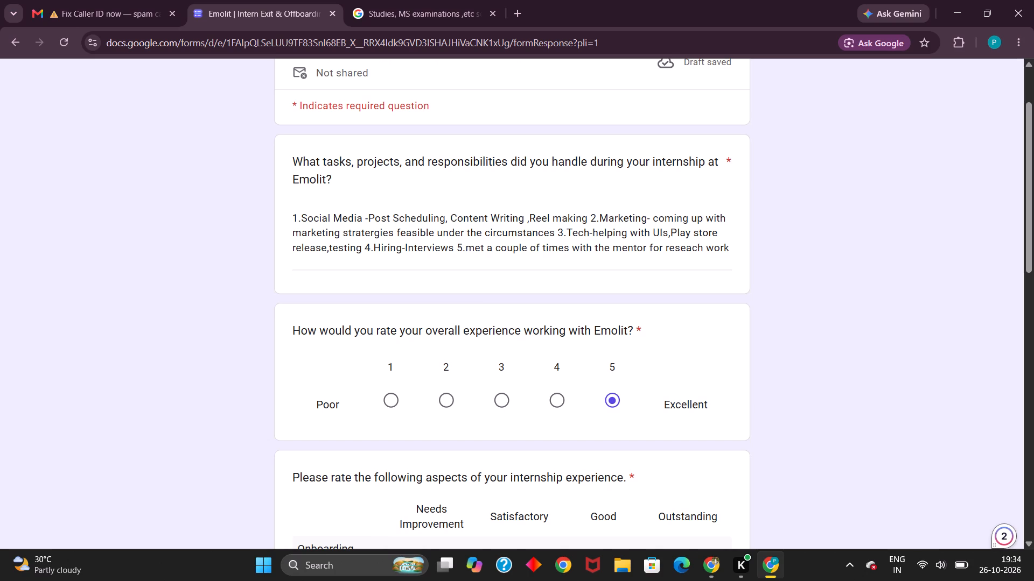
# Submit the completed Emolit intern exit and offboarding form.
pyautogui.scroll(-7, 590, 216)
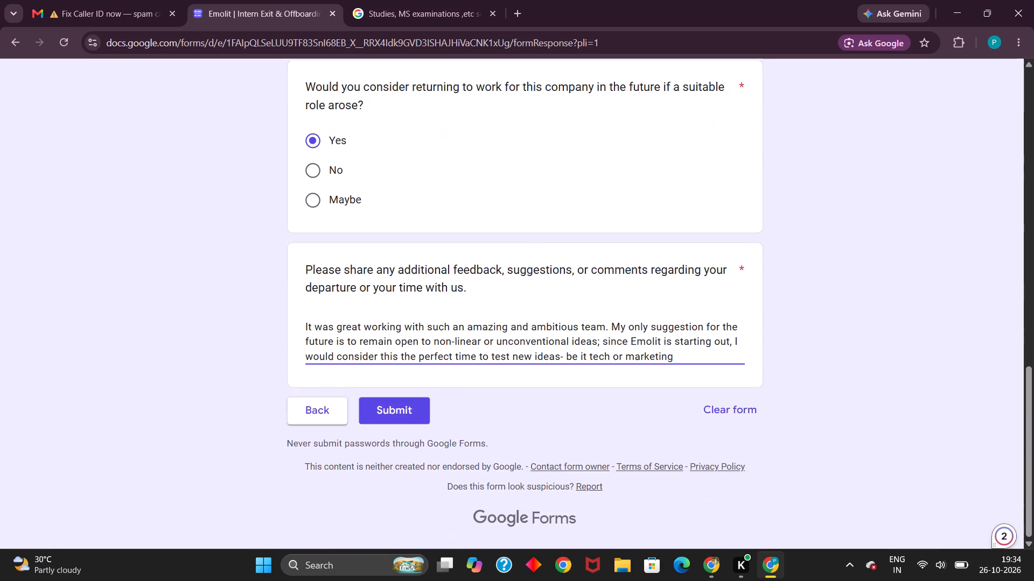
pyautogui.click(408, 413)
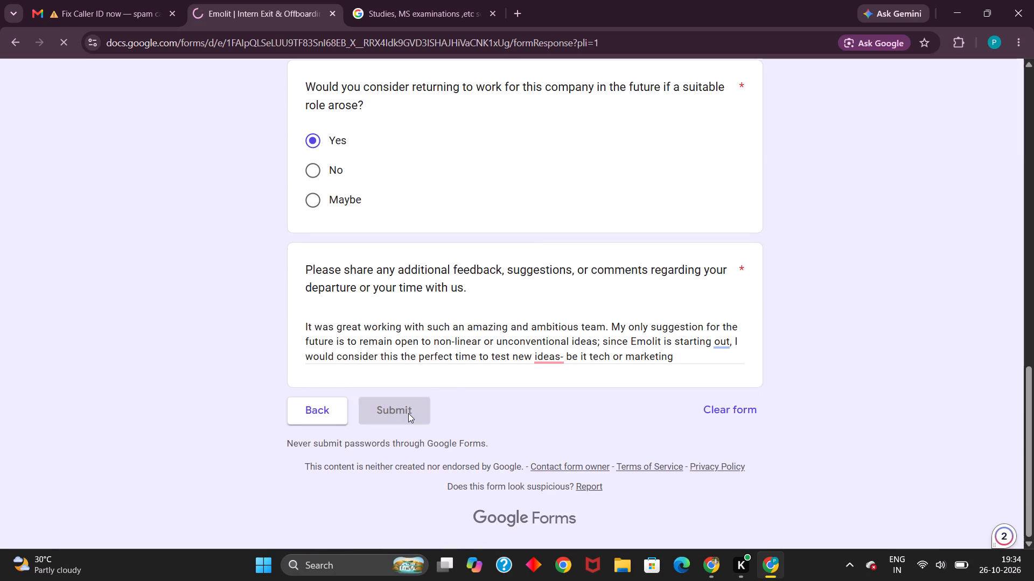
# Close the browser tab holding the Emolit exit form.
pyautogui.click(324, 9)
pyautogui.click(328, 13)
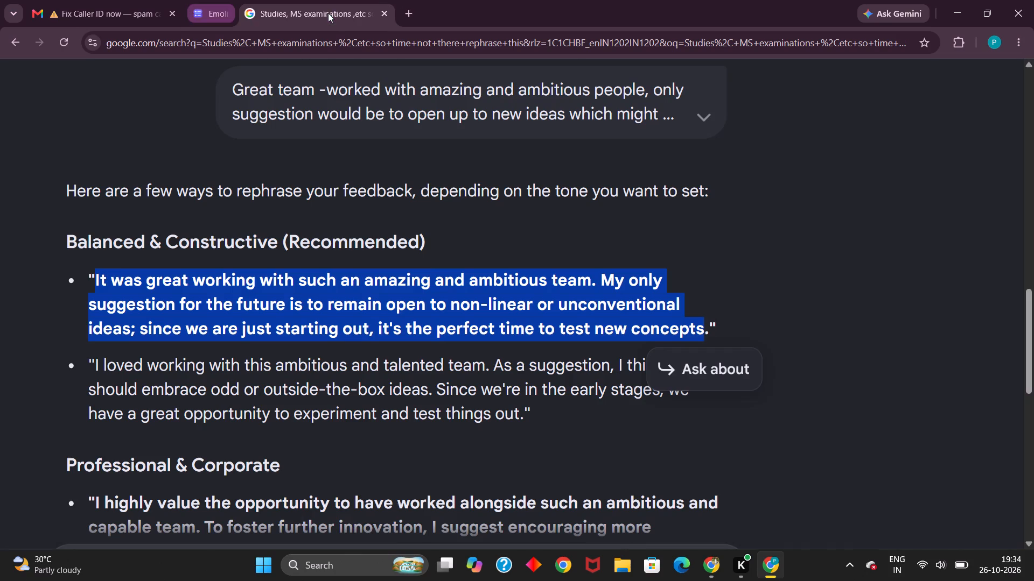